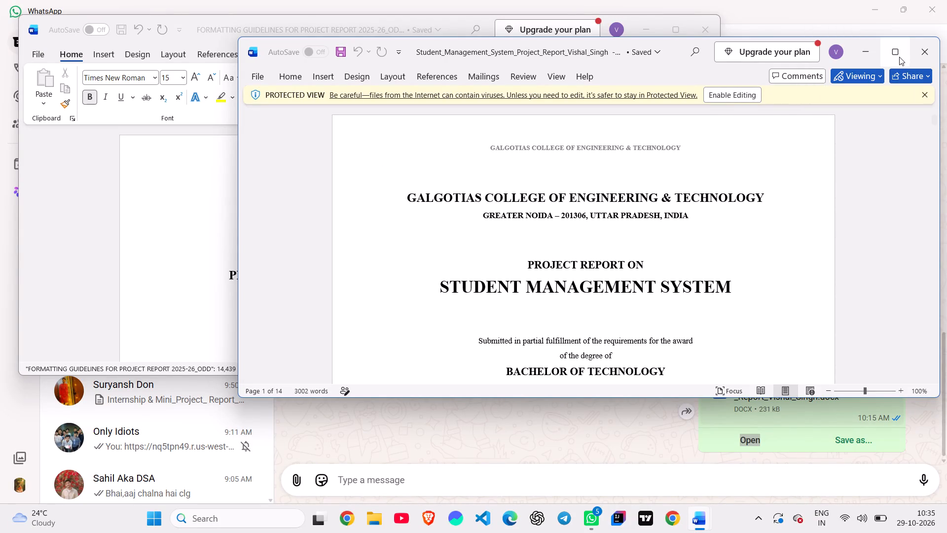
Close the project report formatting guidelines document, leaving the Student Management System report open.
left_click(899, 57)
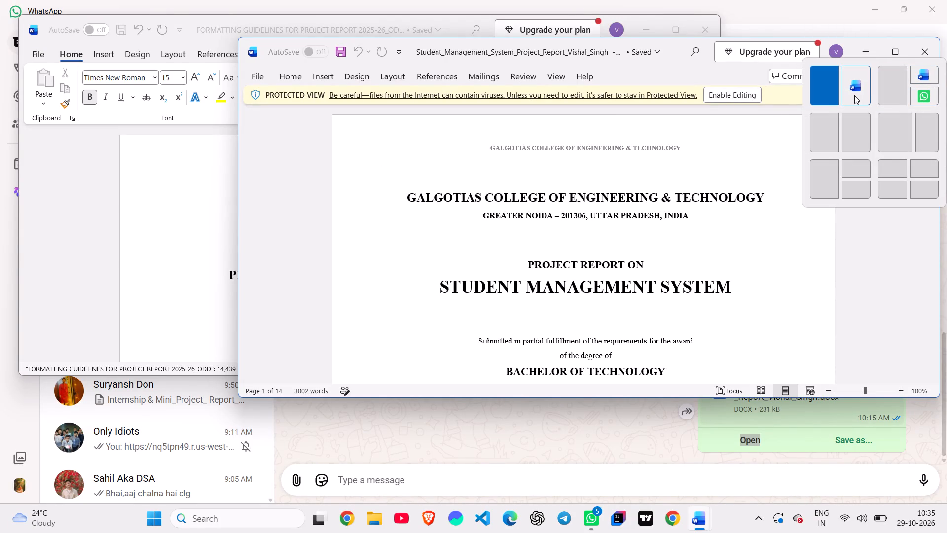
left_click(754, 202)
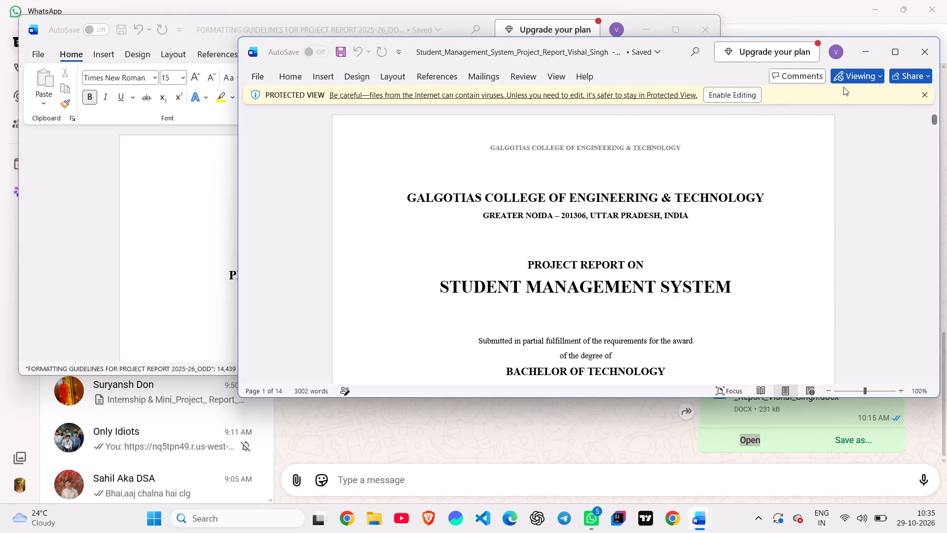
left_click(714, 20)
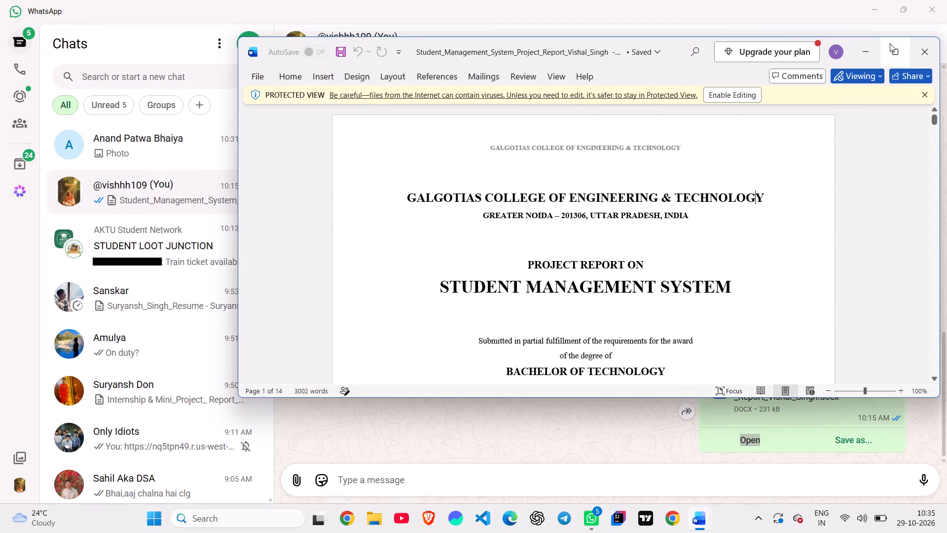
Maximize the Student Management System project report window and enable editing of the protected document.
left_click(884, 51)
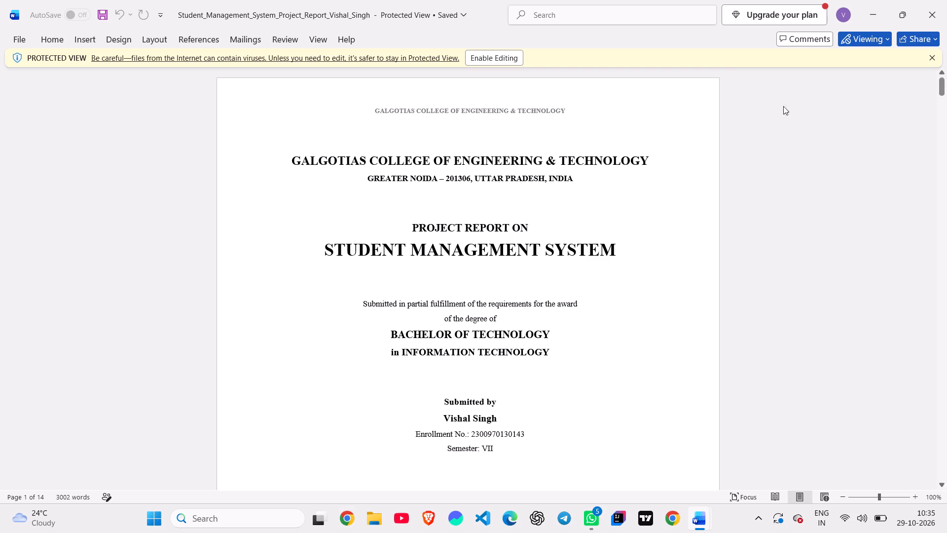
left_click(511, 62)
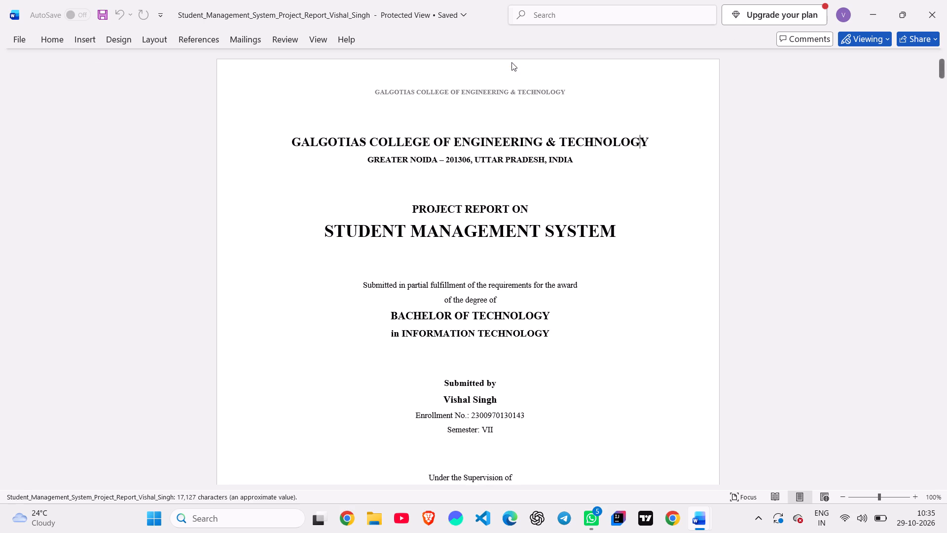
Look over the cover page of the Student Management System report, from the college heading to the academic session.
scroll(545, 180, "down", 1)
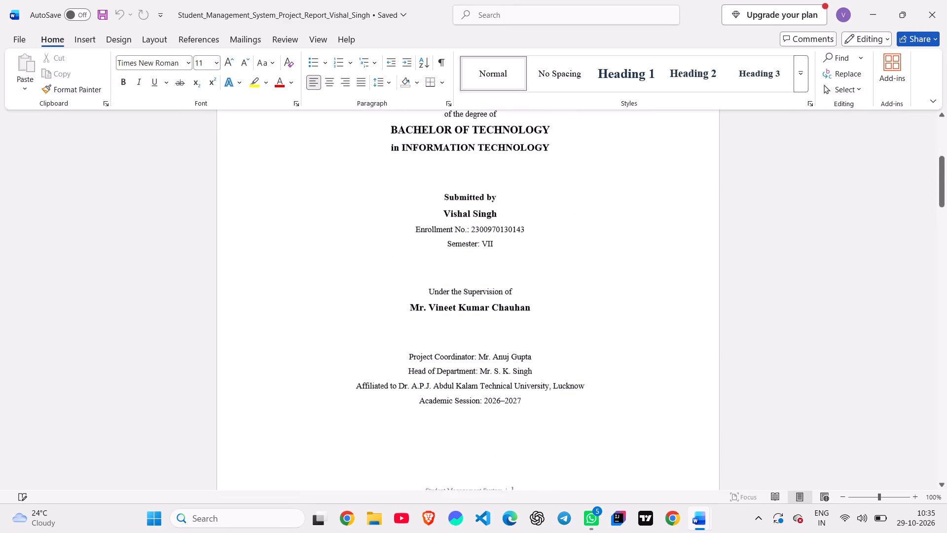
scroll(545, 180, "down", 1)
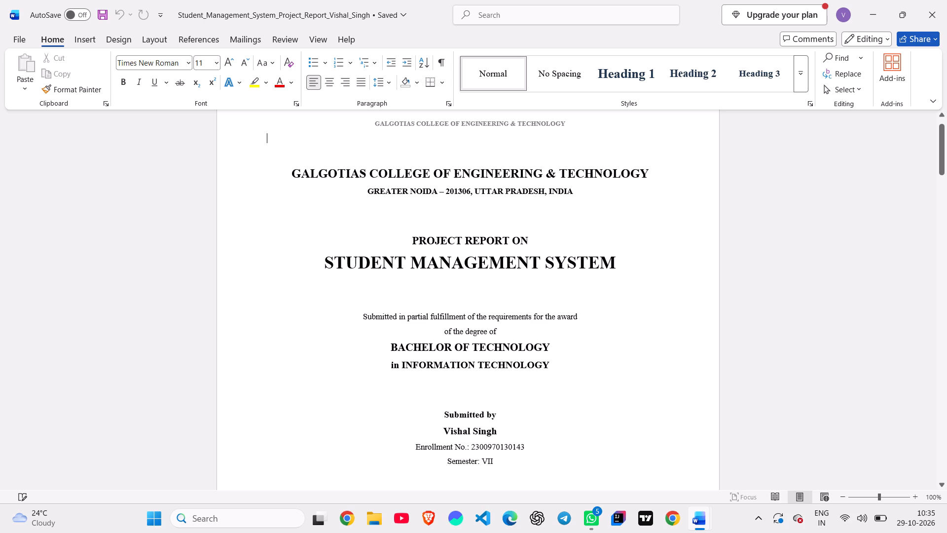
scroll(545, 180, "down", 1)
scroll(545, 180, "right", 4)
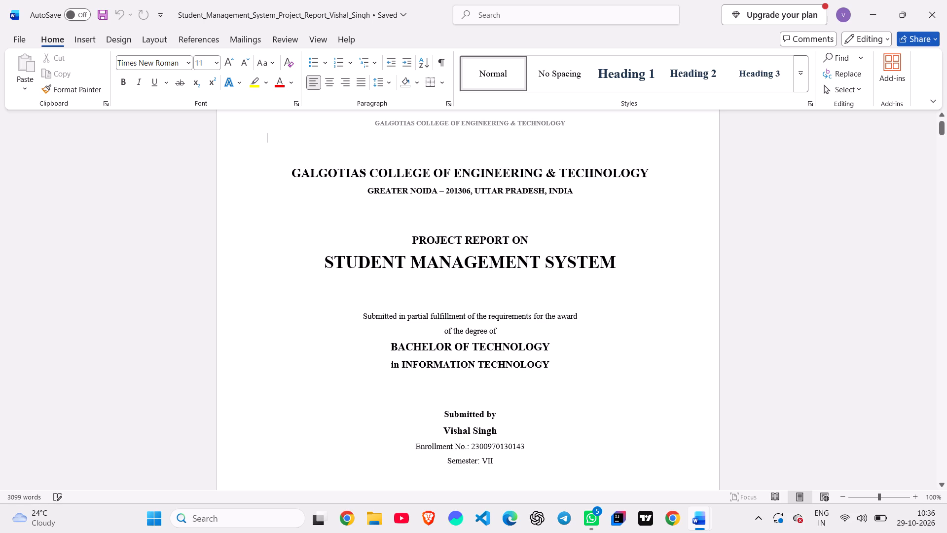
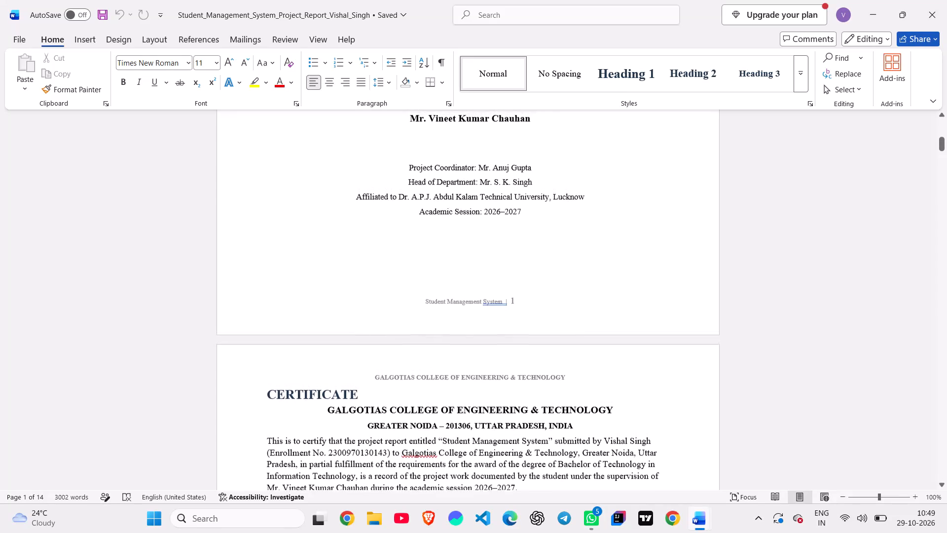
Look over the report's front matter: the certificate, acknowledgement, table of contents and list of figures.
scroll(545, 202, "down", 5)
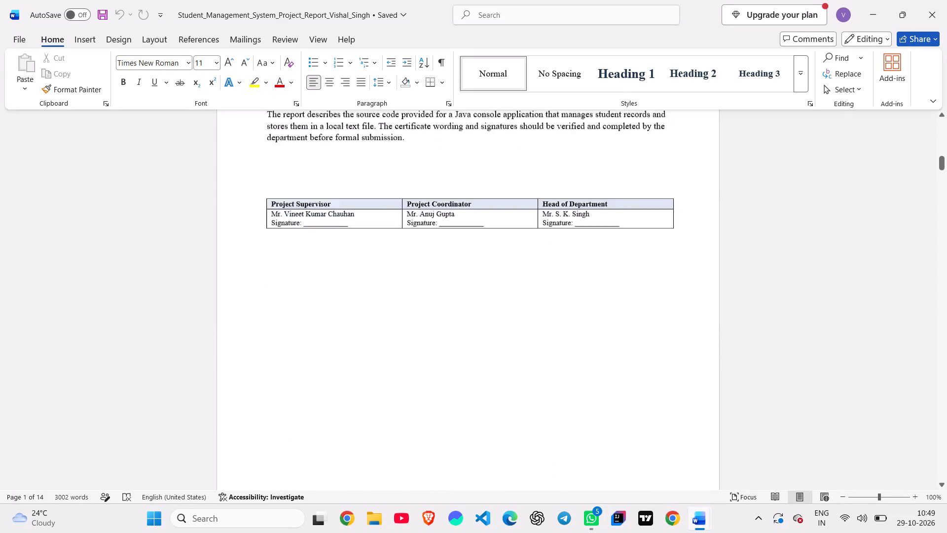
scroll(545, 202, "down", 5)
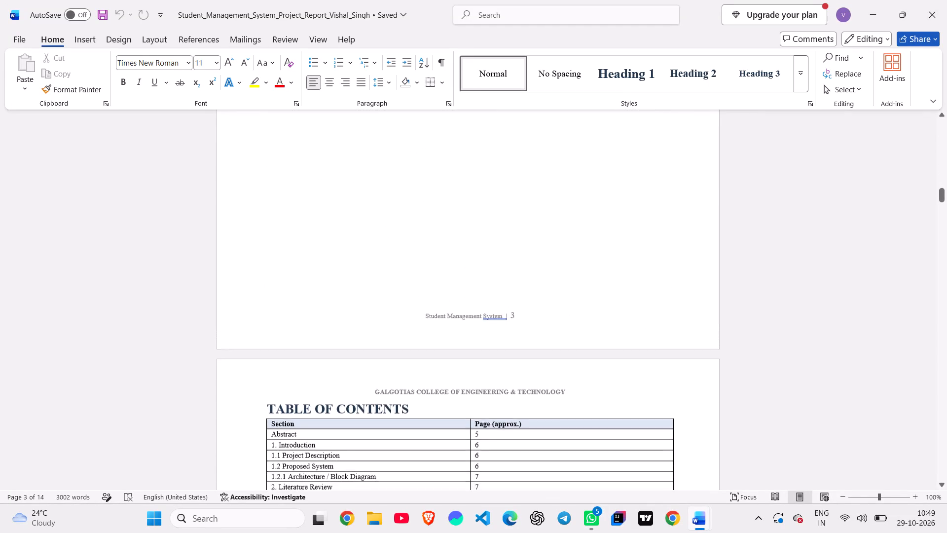
scroll(545, 202, "down", 4)
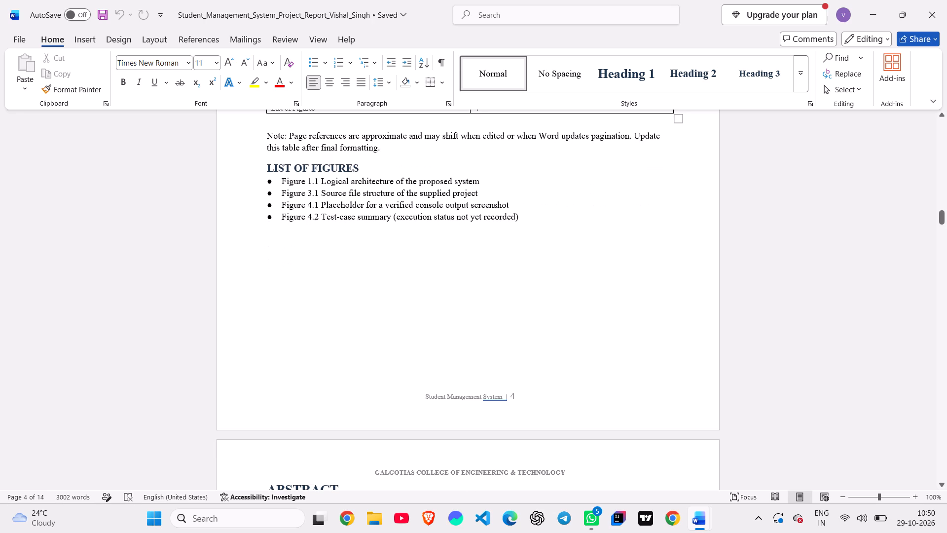
scroll(545, 202, "up", 8)
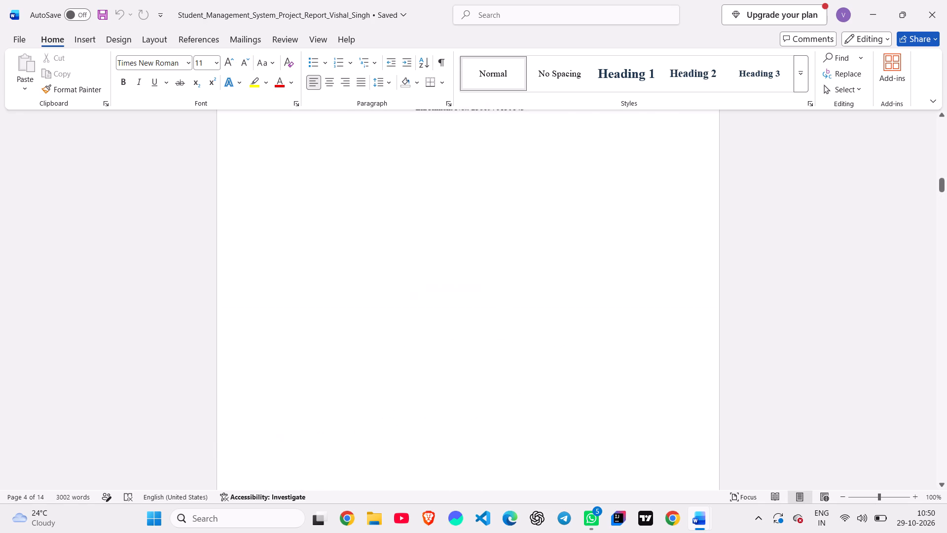
scroll(545, 202, "down", 5)
scroll(545, 202, "up", 5)
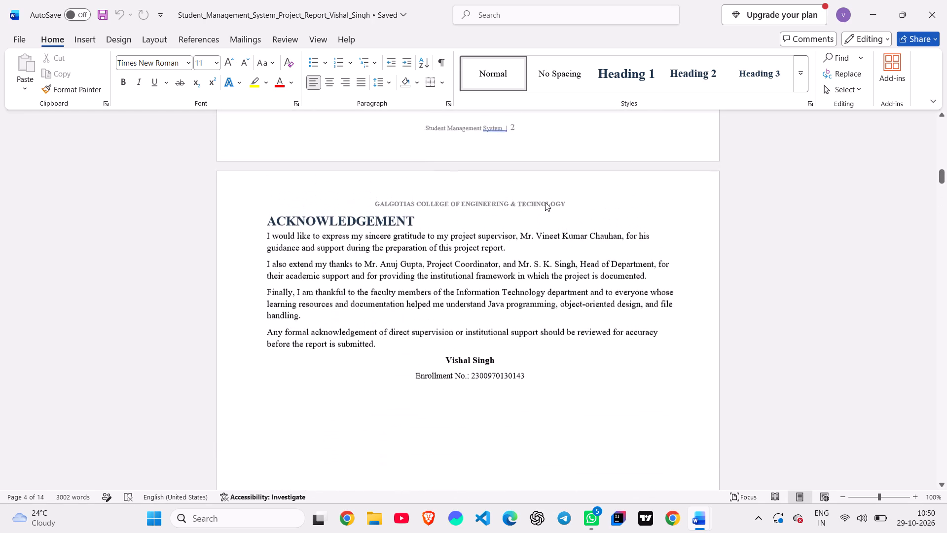
scroll(545, 202, "up", 1)
Skim the report's middle chapters, from the literature review and problem solution to the technologies used and environment setup.
scroll(545, 202, "down", 8)
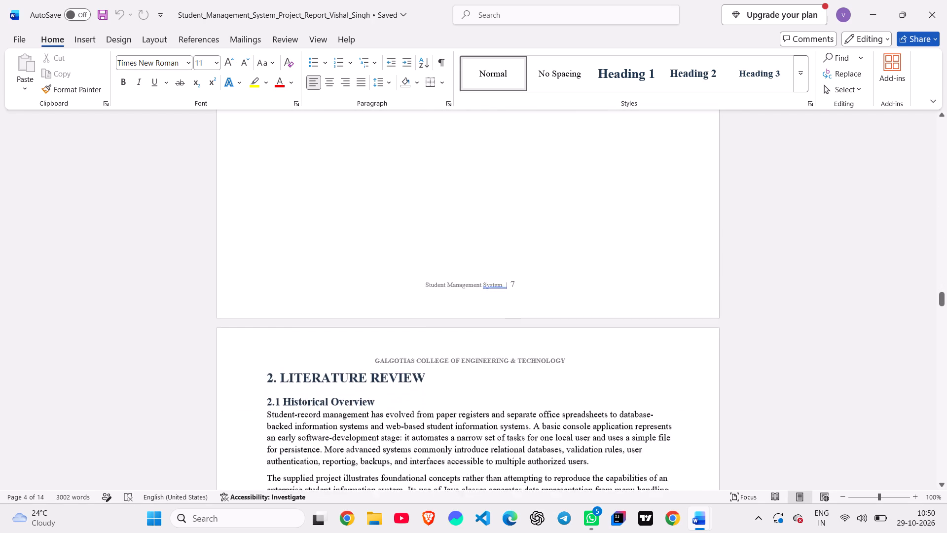
scroll(545, 202, "down", 1)
scroll(545, 202, "up", 2)
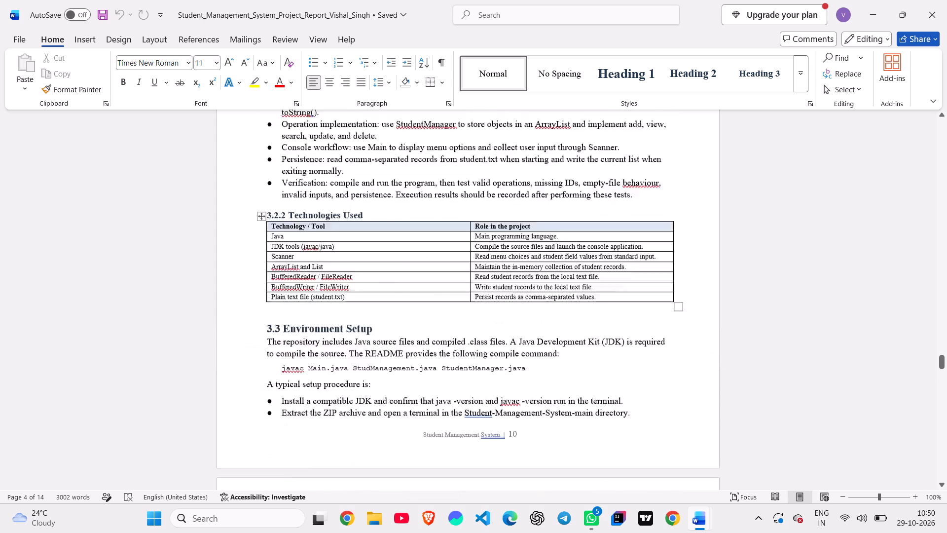
scroll(545, 202, "up", 2)
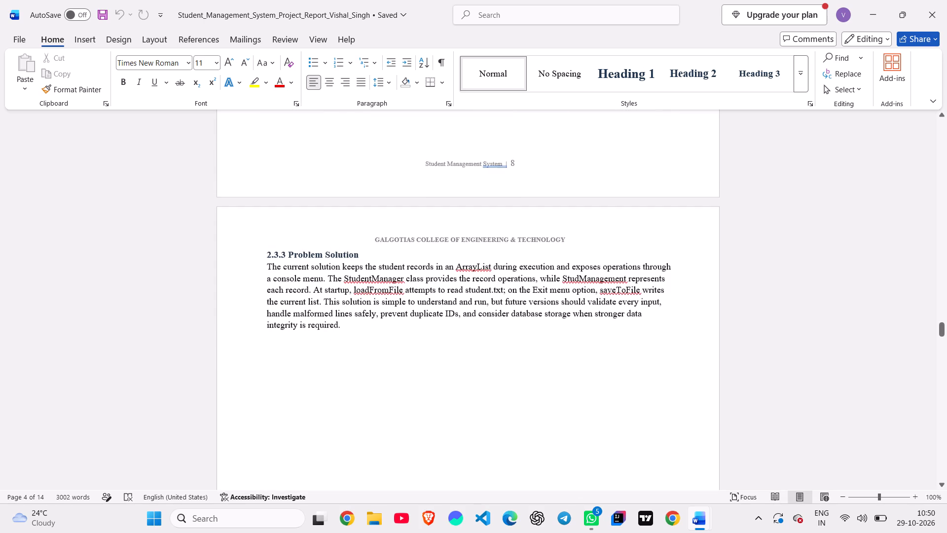
scroll(545, 202, "down", 2)
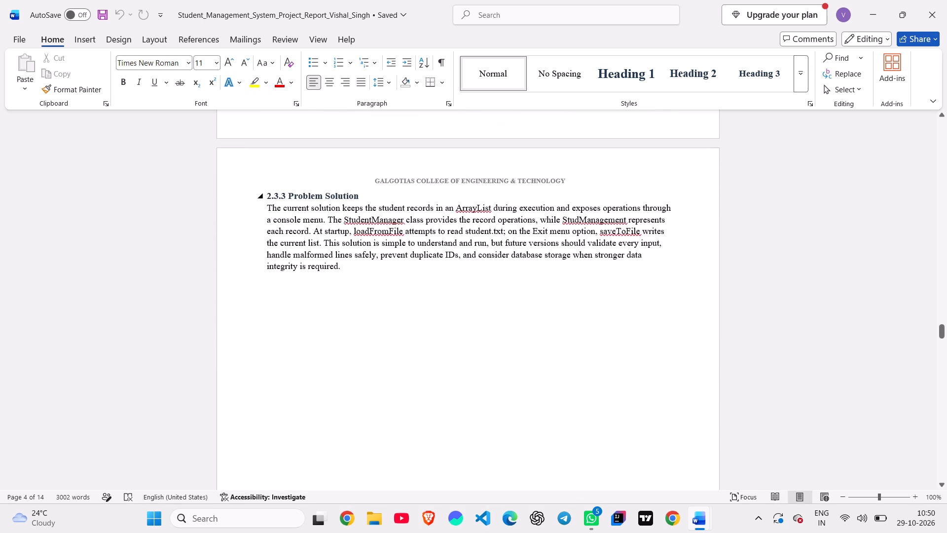
scroll(545, 202, "down", 5)
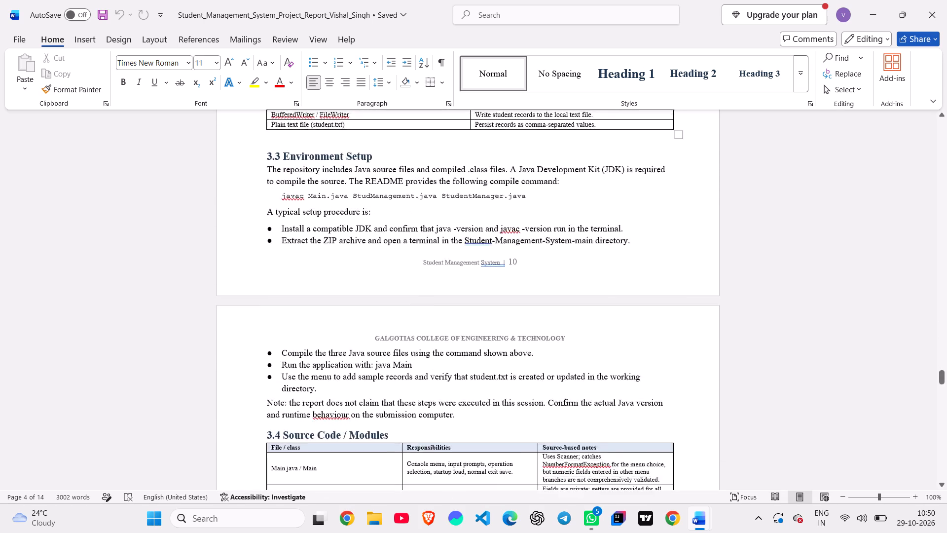
Examine the rest of the report, from the source code modules through the Results / Snapshots chapter and test-case table to the references.
scroll(545, 202, "down", 5)
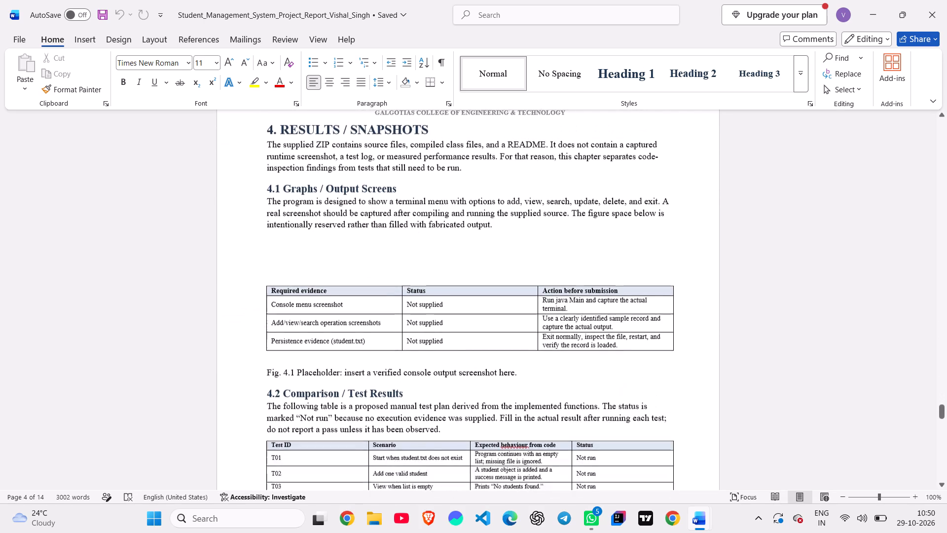
scroll(545, 202, "down", 1)
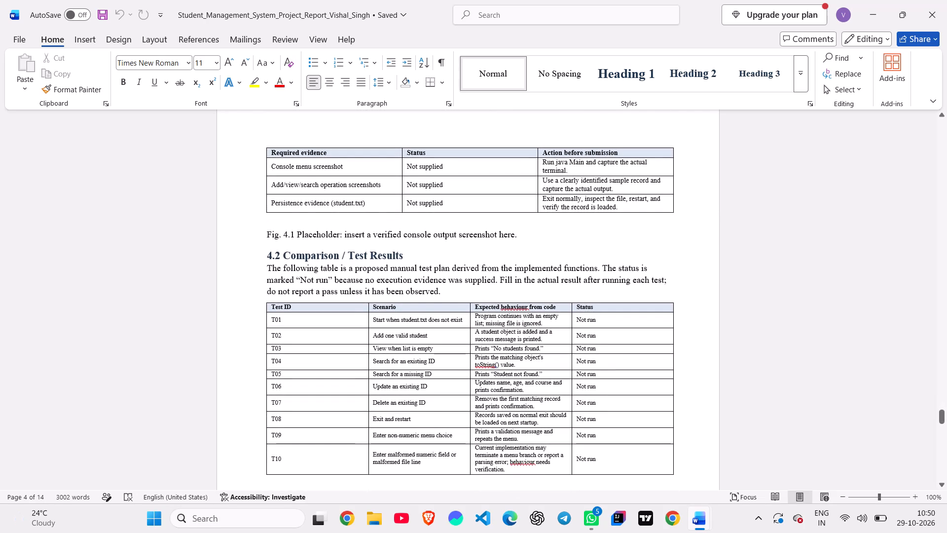
scroll(545, 202, "down", 1)
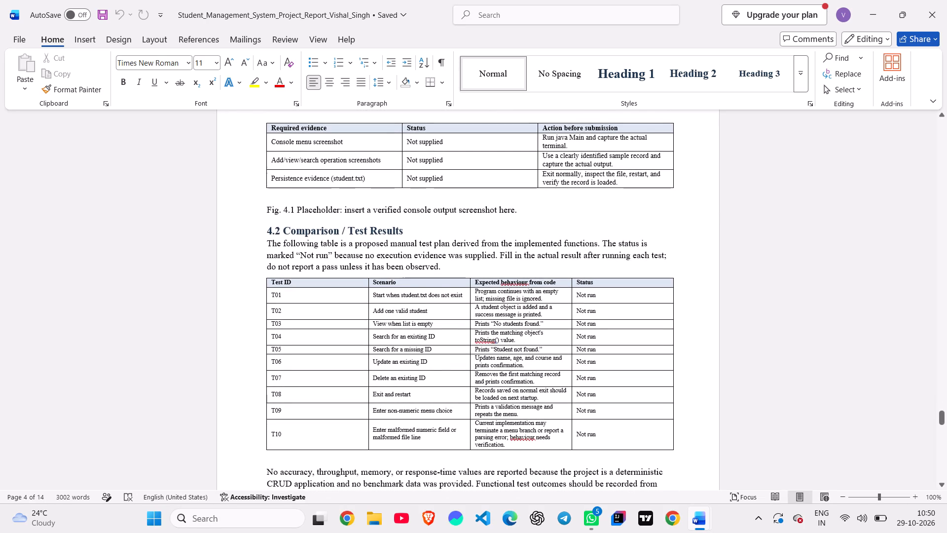
scroll(545, 202, "down", 2)
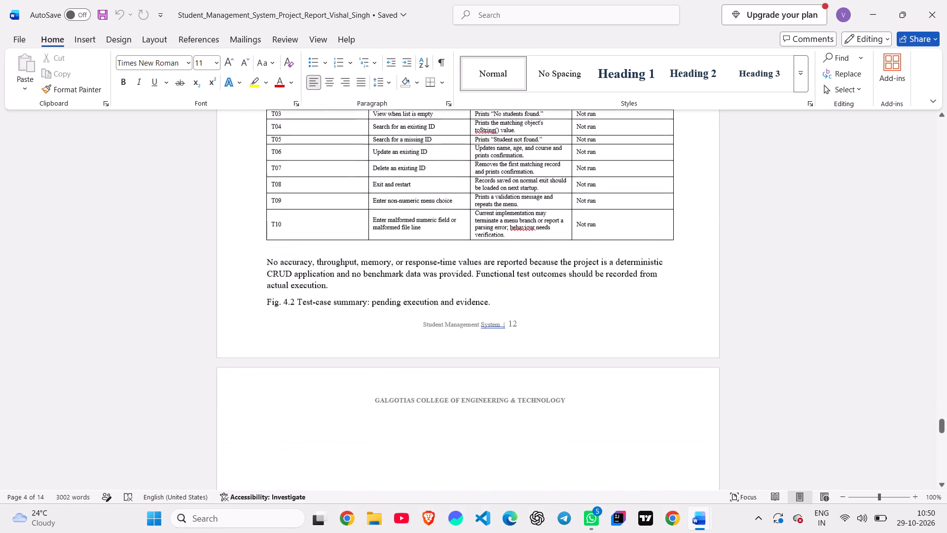
scroll(545, 202, "down", 3)
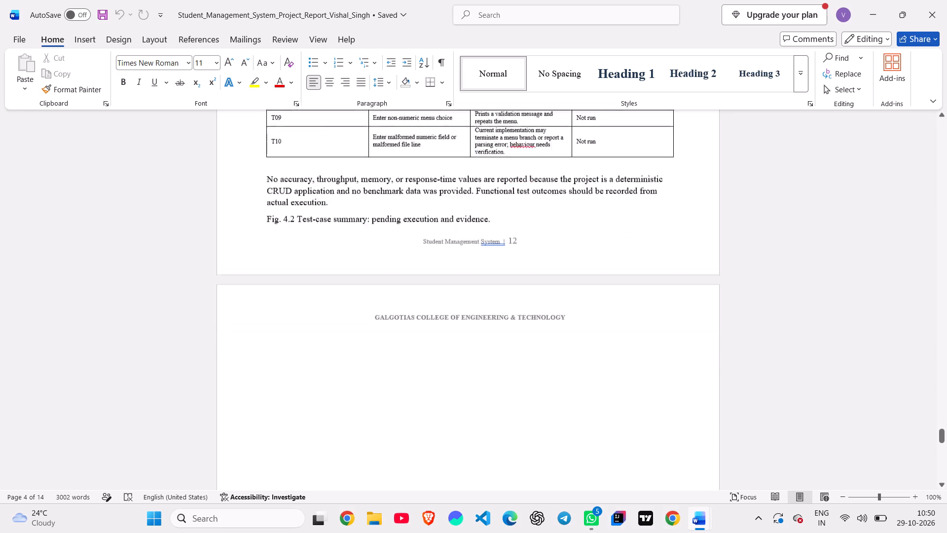
scroll(545, 202, "down", 6)
scroll(545, 202, "up", 20)
scroll(545, 202, "up", 20)
scroll(545, 202, "up", 6)
scroll(545, 202, "down", 9)
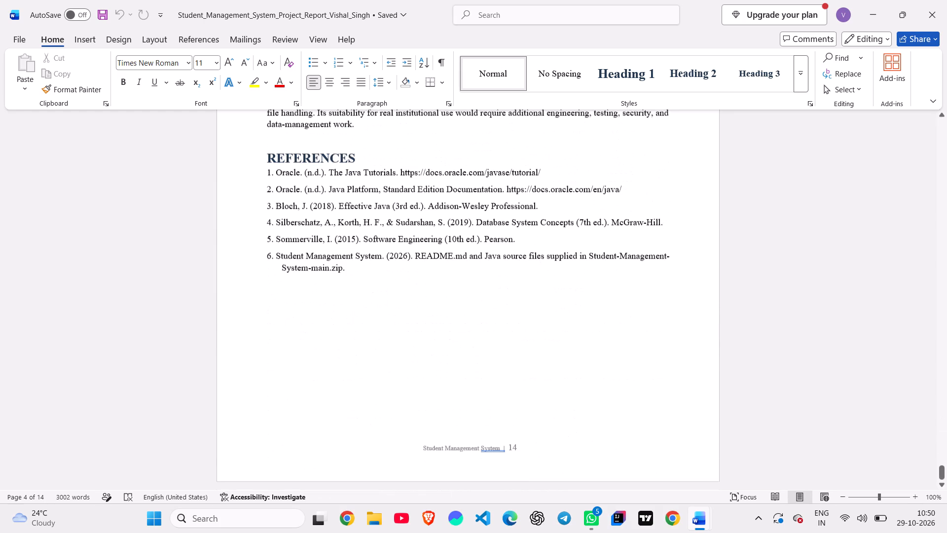
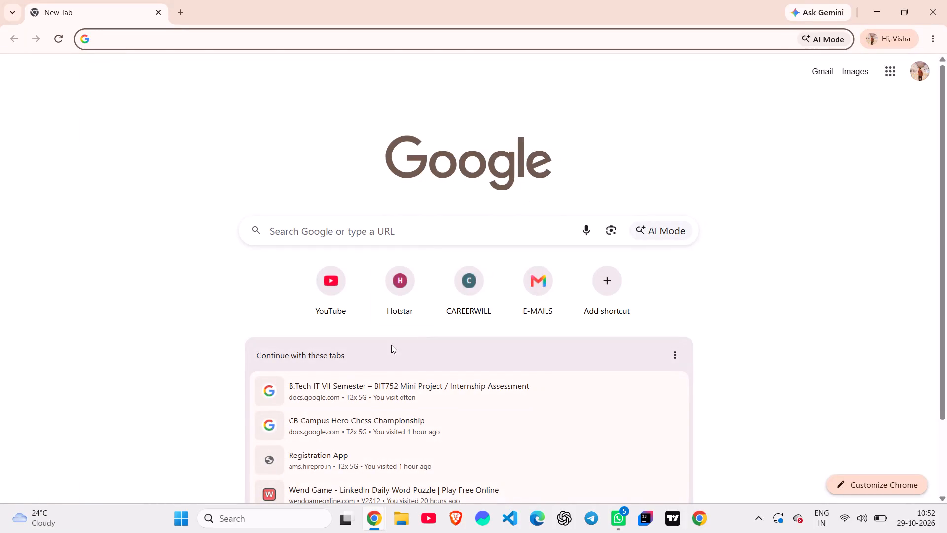
In Chrome, start a new Google search from the new tab page.
left_click(429, 224)
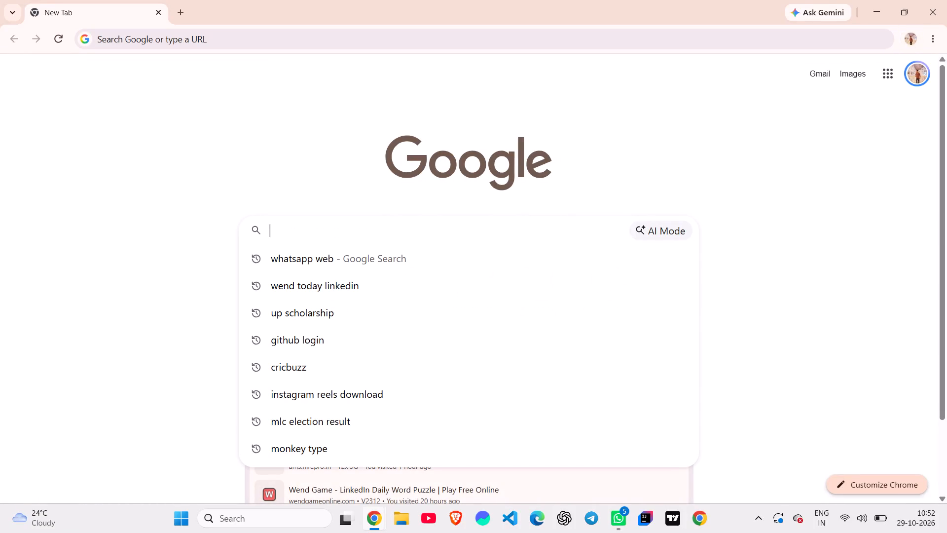
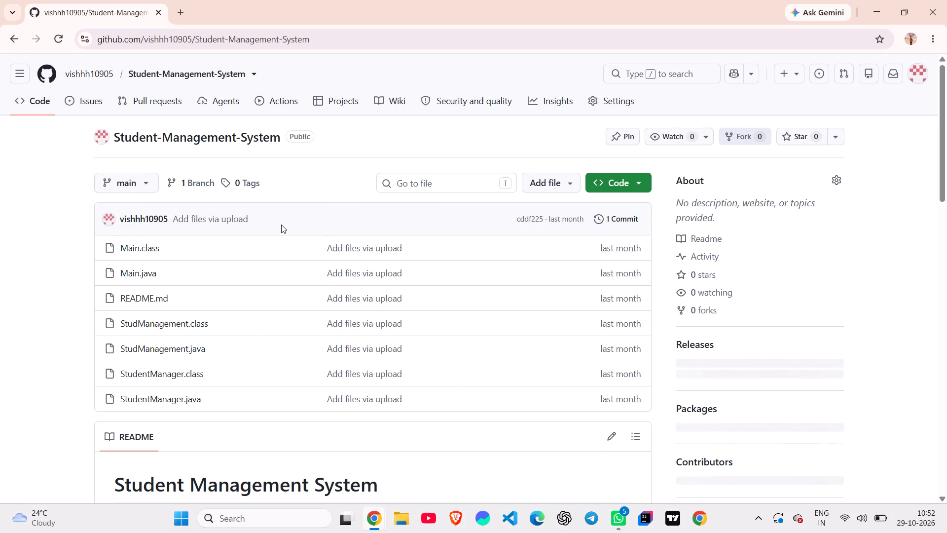
Open the repository's "Add files via upload" commit and look through its Main.java and README.md changes.
double_click(381, 246)
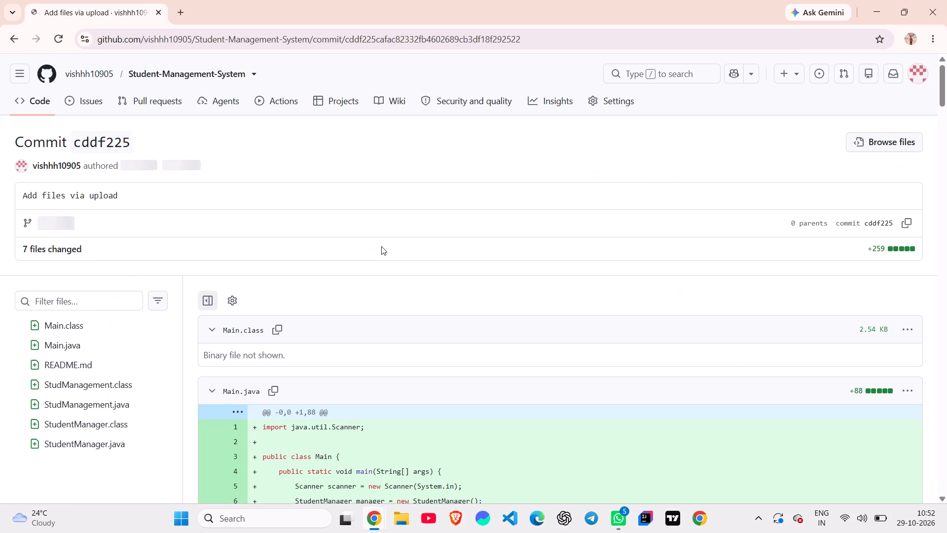
scroll(381, 246, "down", 6)
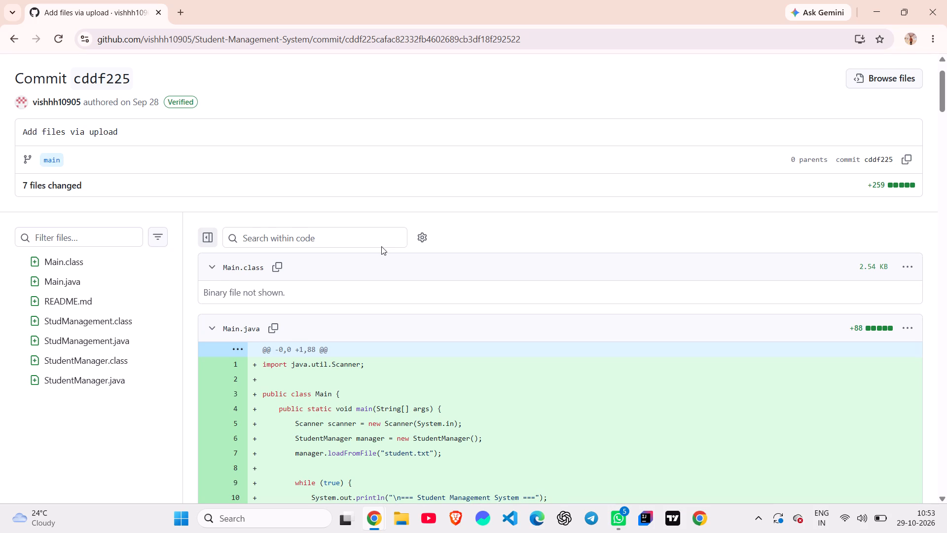
scroll(381, 246, "down", 1)
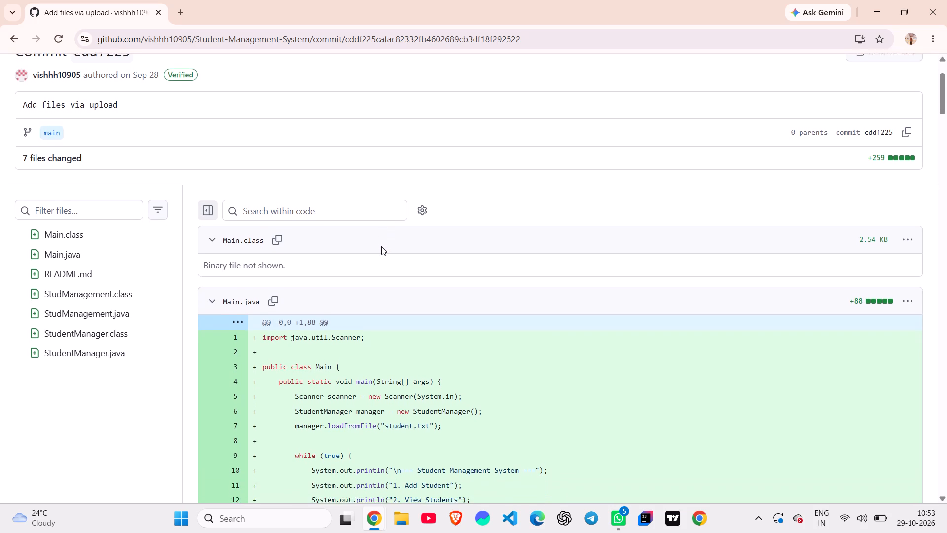
scroll(381, 246, "down", 5)
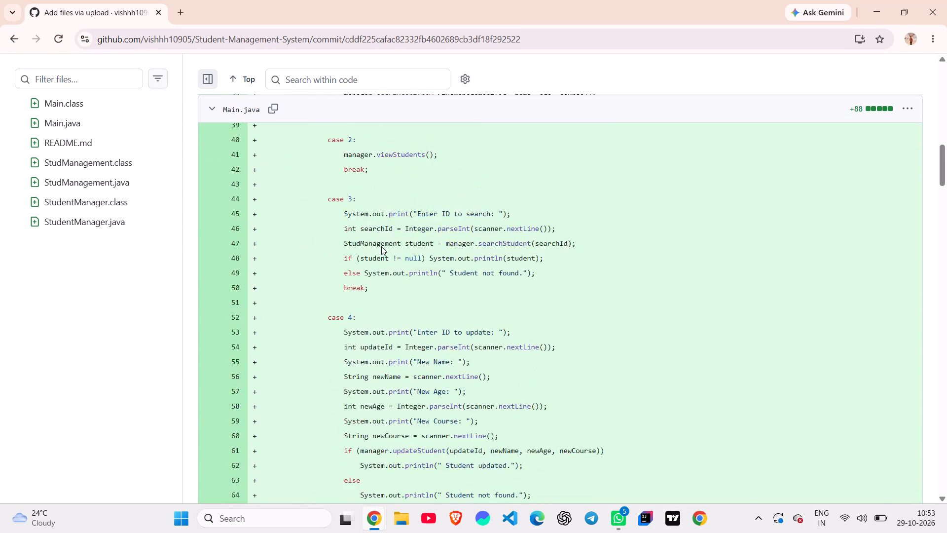
scroll(381, 246, "down", 1)
scroll(381, 246, "up", 3)
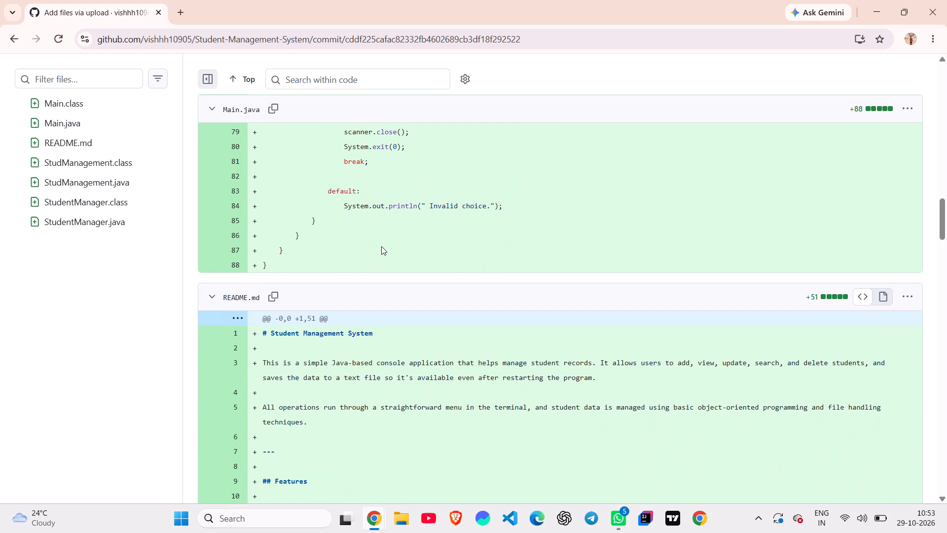
scroll(381, 246, "up", 3)
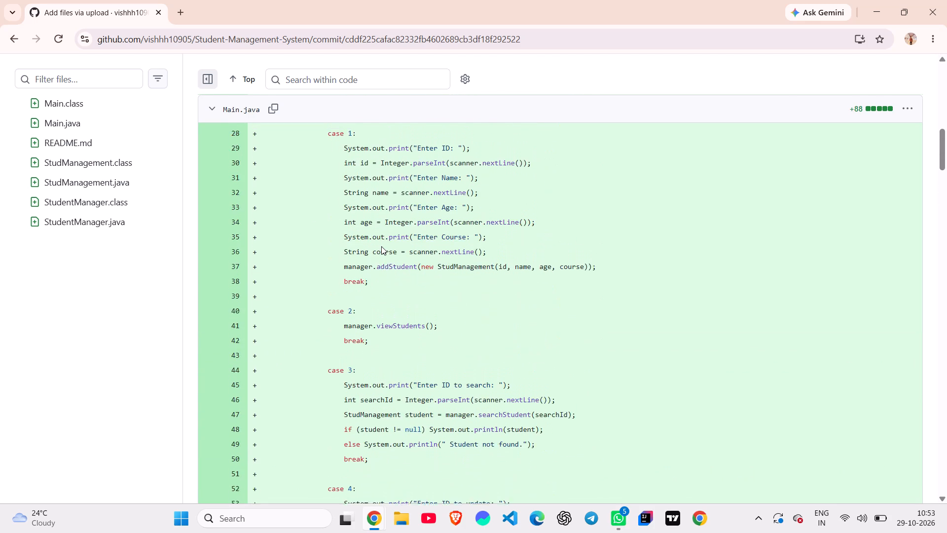
scroll(381, 246, "up", 3)
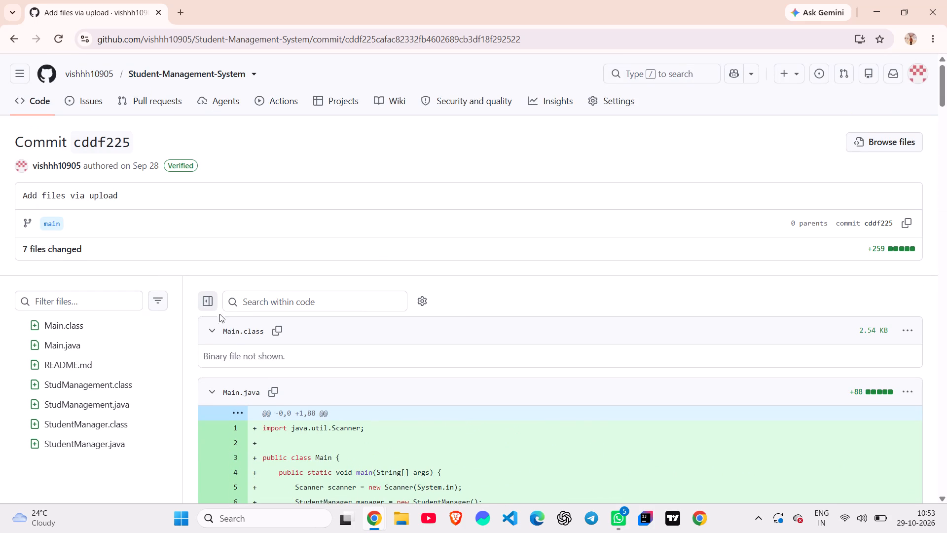
left_click(212, 324)
left_click(212, 324)
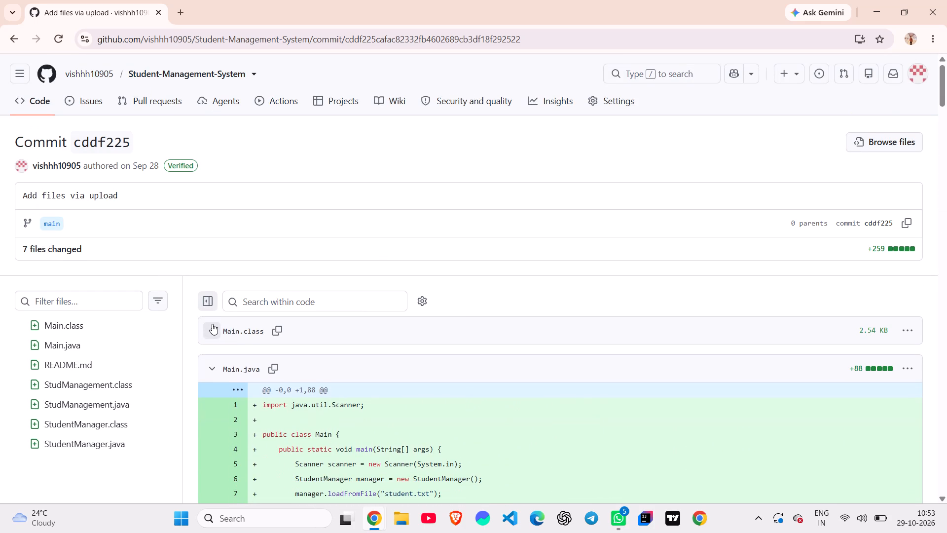
Copy the Main.java file name from its header in the commit's changed files.
scroll(212, 324, "down", 2)
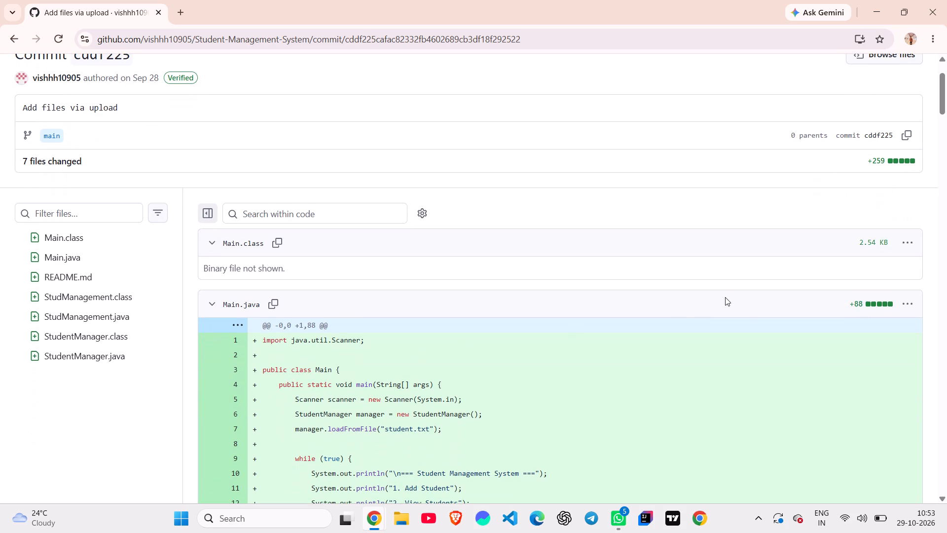
scroll(754, 338, "down", 1)
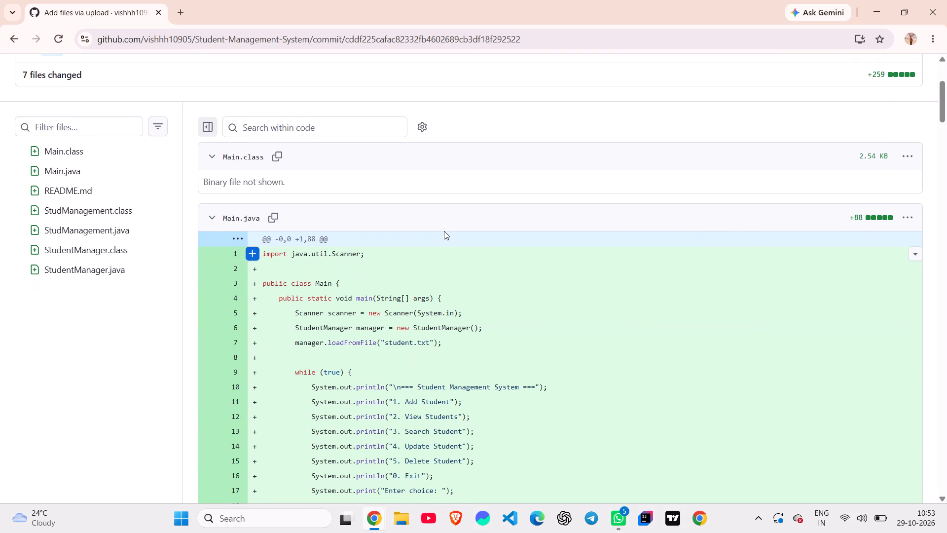
left_click(275, 217)
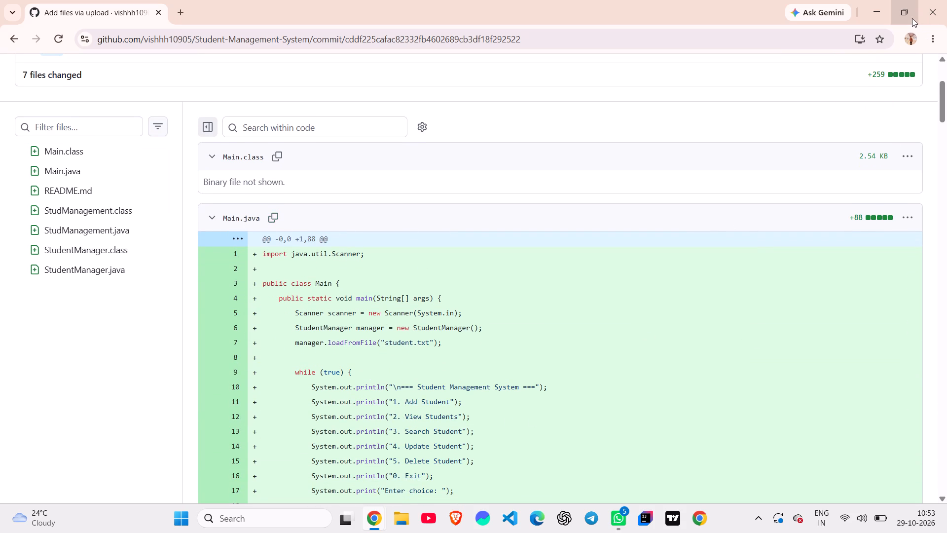
Snap the GitHub commit window to half the screen and close the blank New Tab window beside it.
left_click(833, 54)
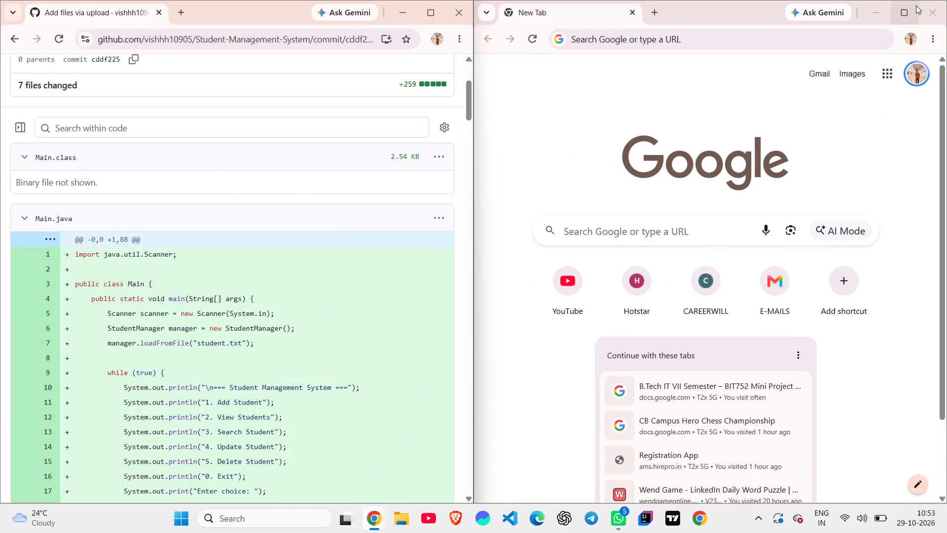
left_click(932, 8)
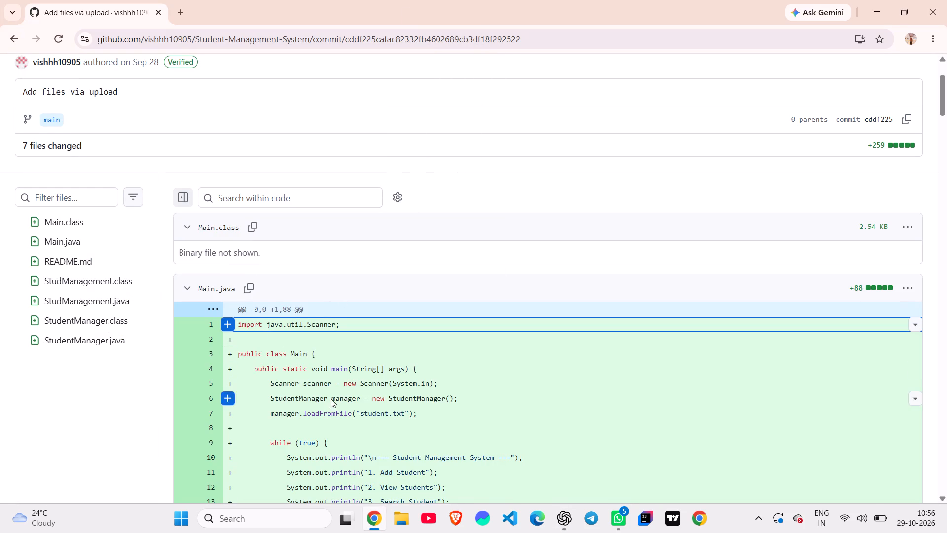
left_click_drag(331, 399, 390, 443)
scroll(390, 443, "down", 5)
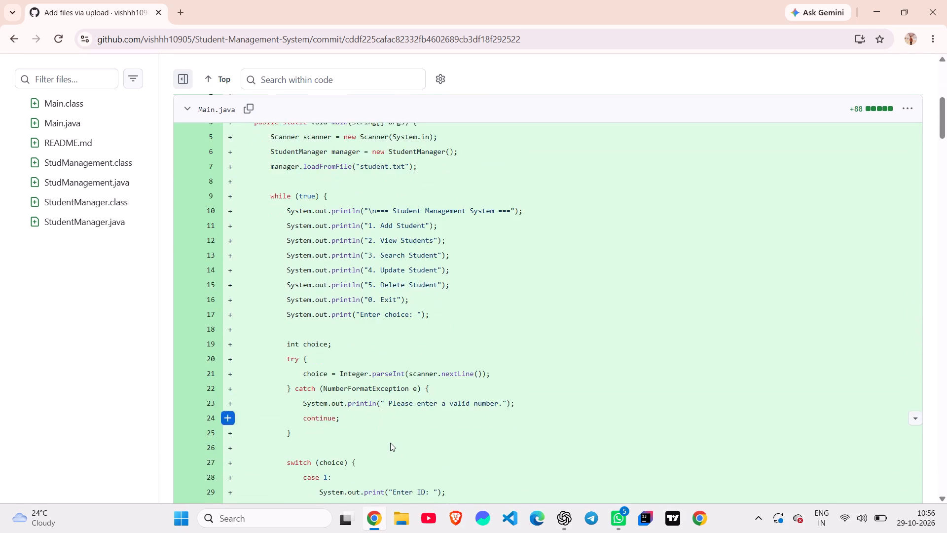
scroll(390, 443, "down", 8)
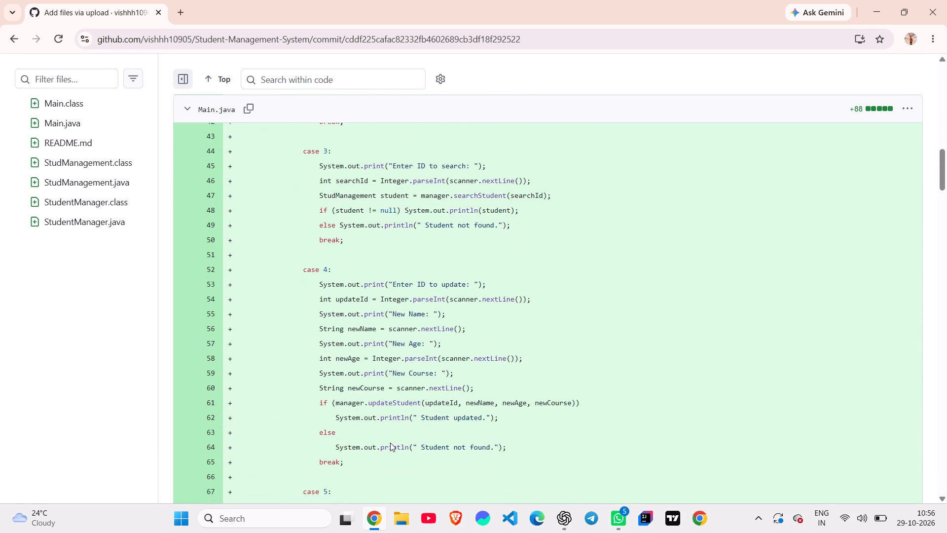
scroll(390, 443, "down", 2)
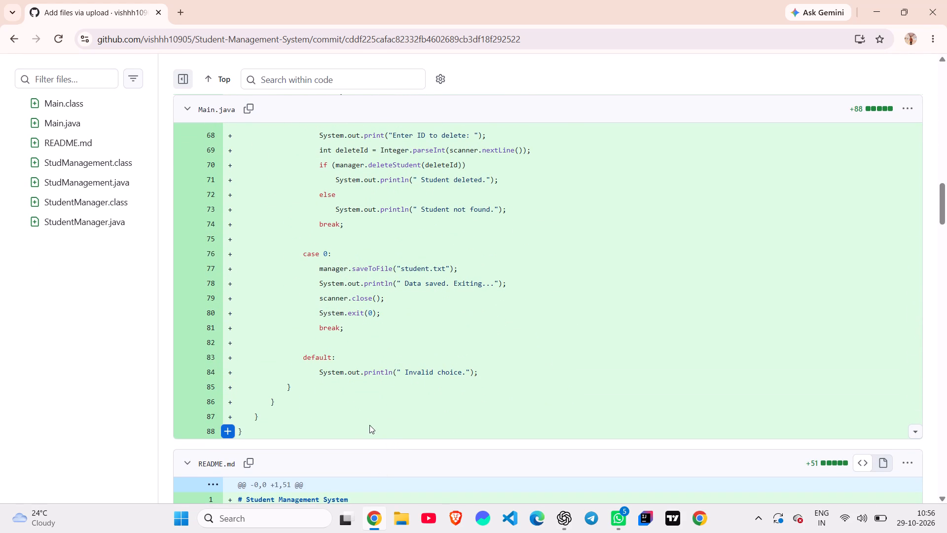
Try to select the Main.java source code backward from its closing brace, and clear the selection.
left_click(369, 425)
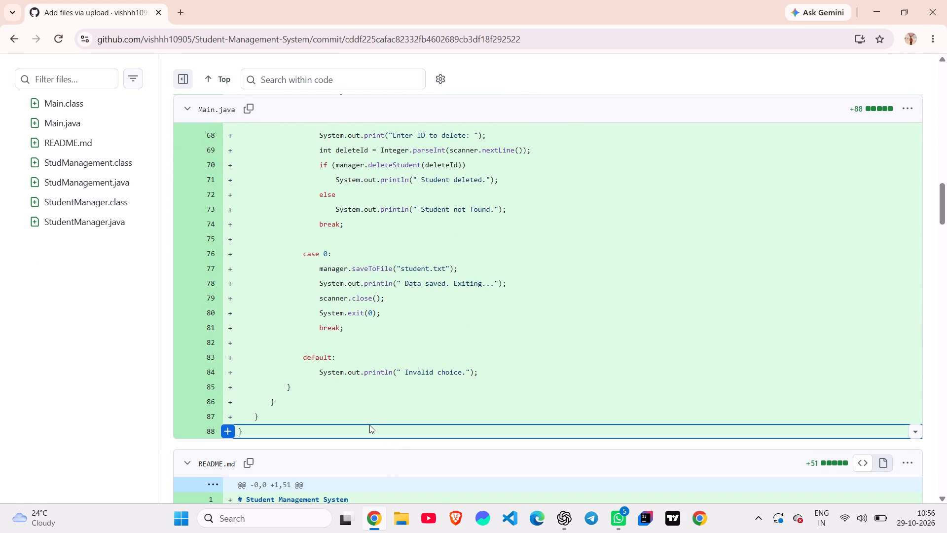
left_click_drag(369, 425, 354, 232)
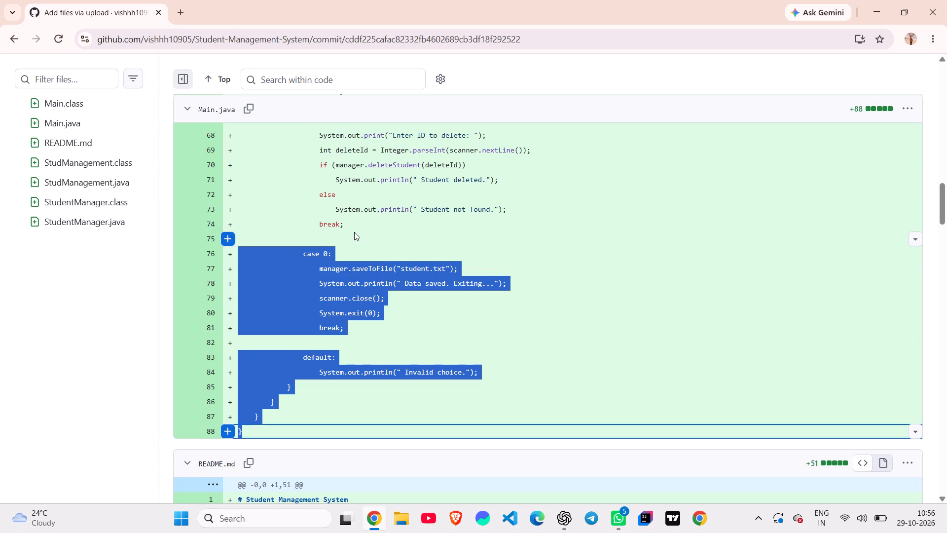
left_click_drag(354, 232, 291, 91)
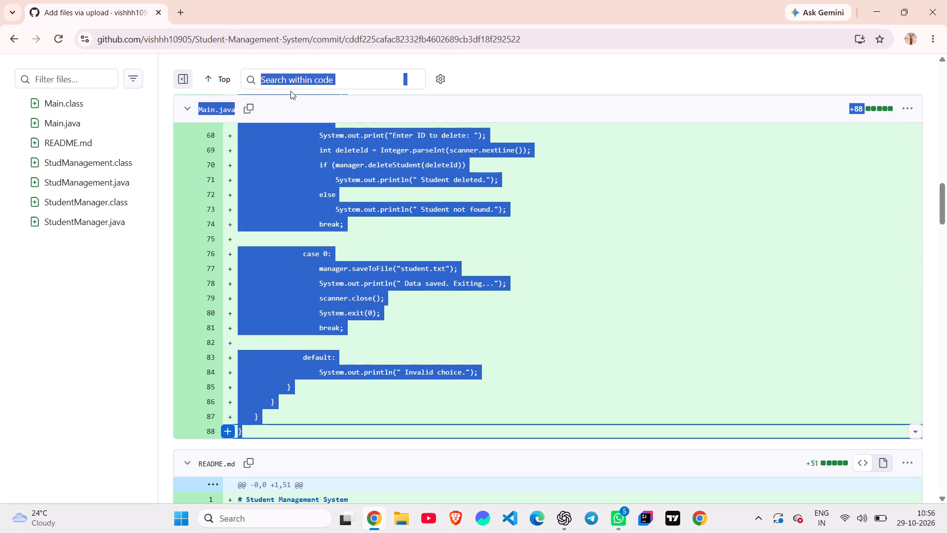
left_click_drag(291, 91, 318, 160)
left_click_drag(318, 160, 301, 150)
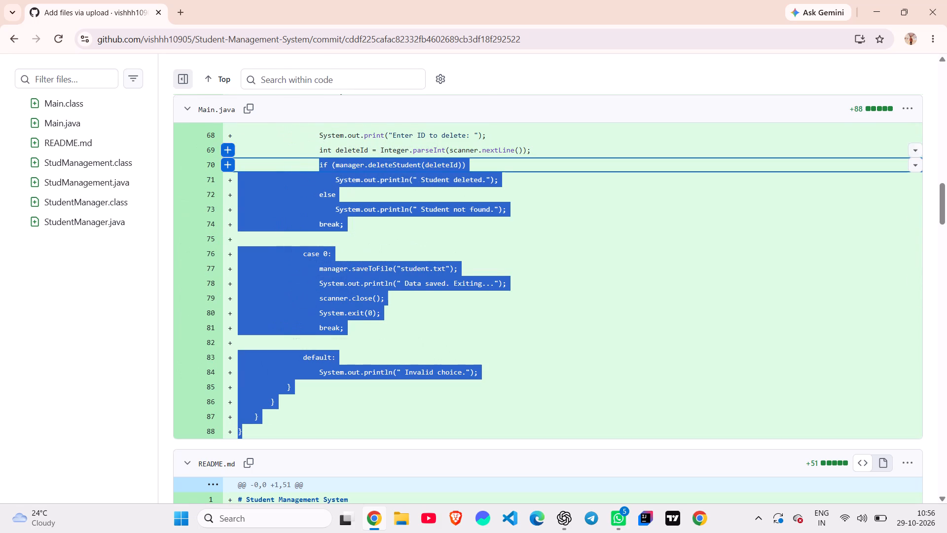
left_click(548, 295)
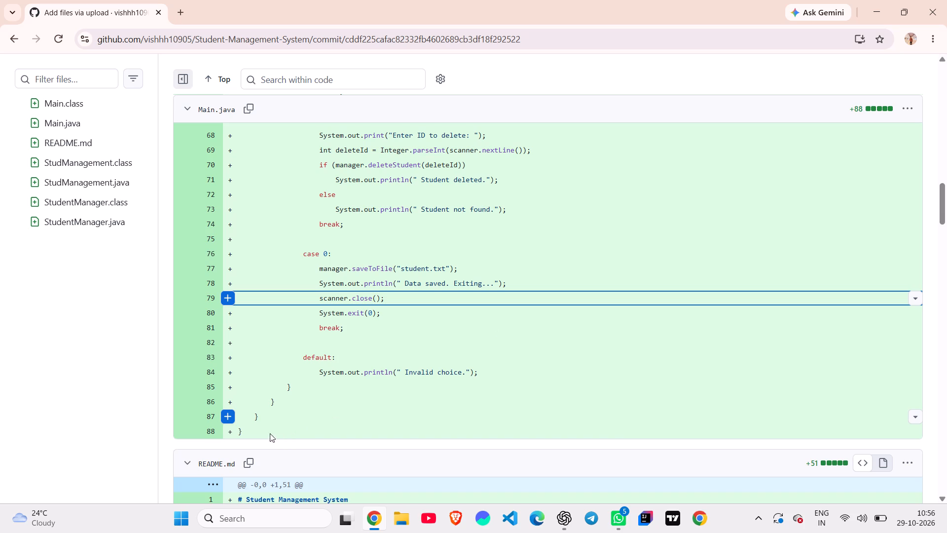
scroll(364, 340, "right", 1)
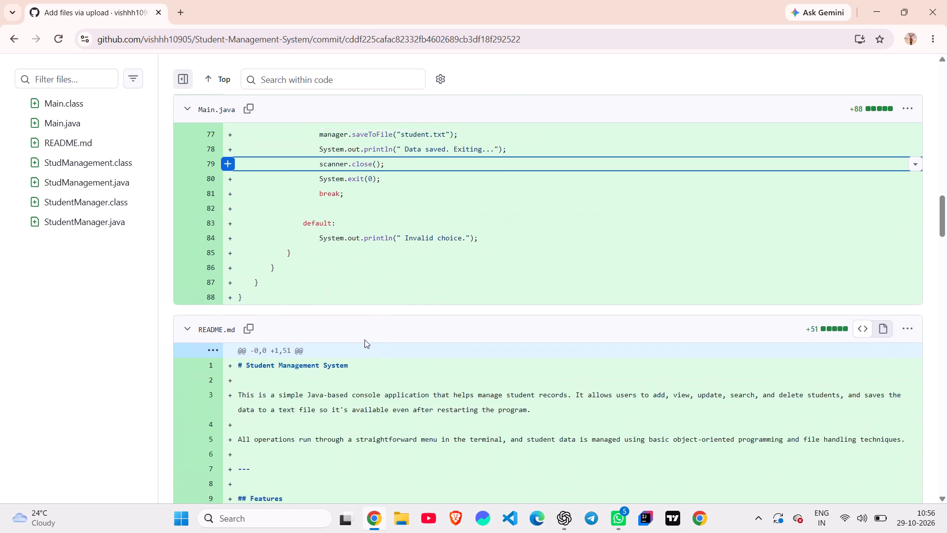
Look through Main.java and README.md in the commit to check where the Main.java source code starts and ends.
scroll(364, 340, "right", 1)
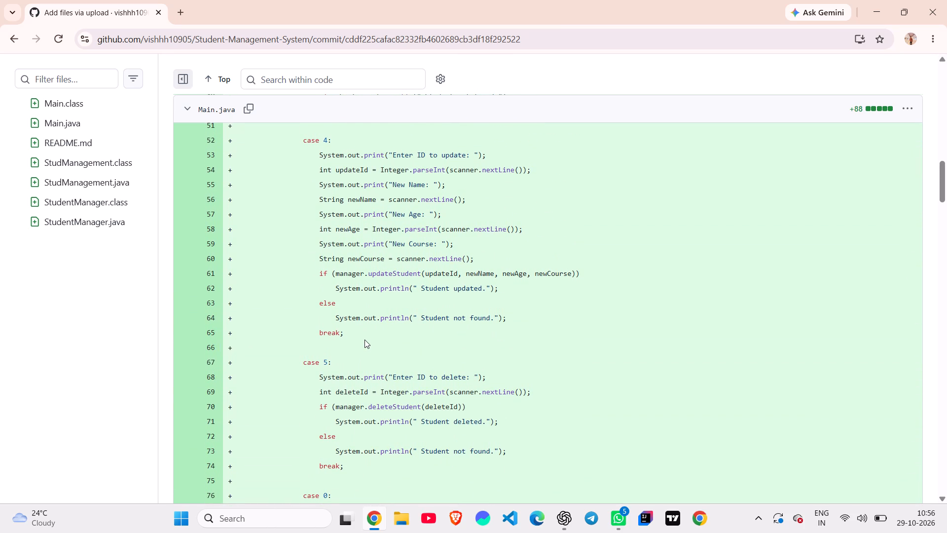
key("ctrl+z")
scroll(364, 340, "down", 2)
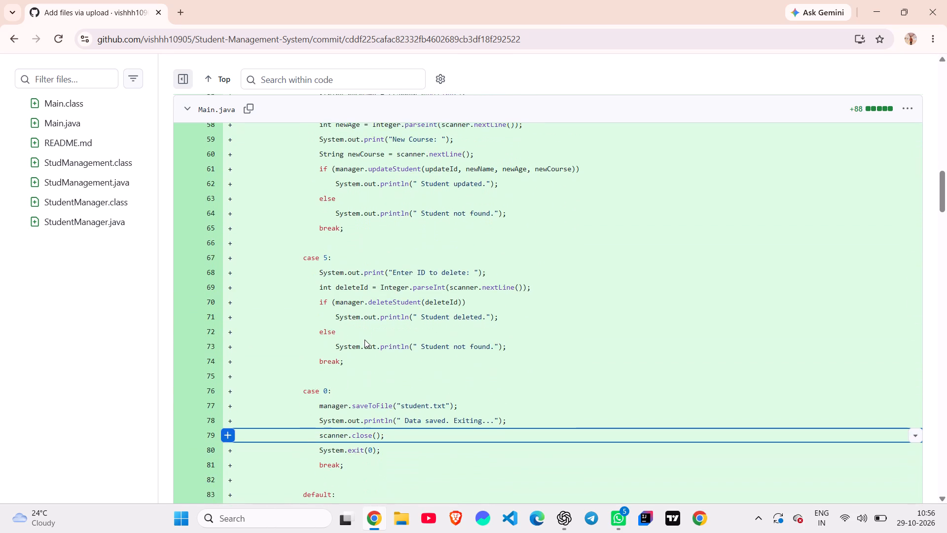
scroll(364, 340, "up", 8)
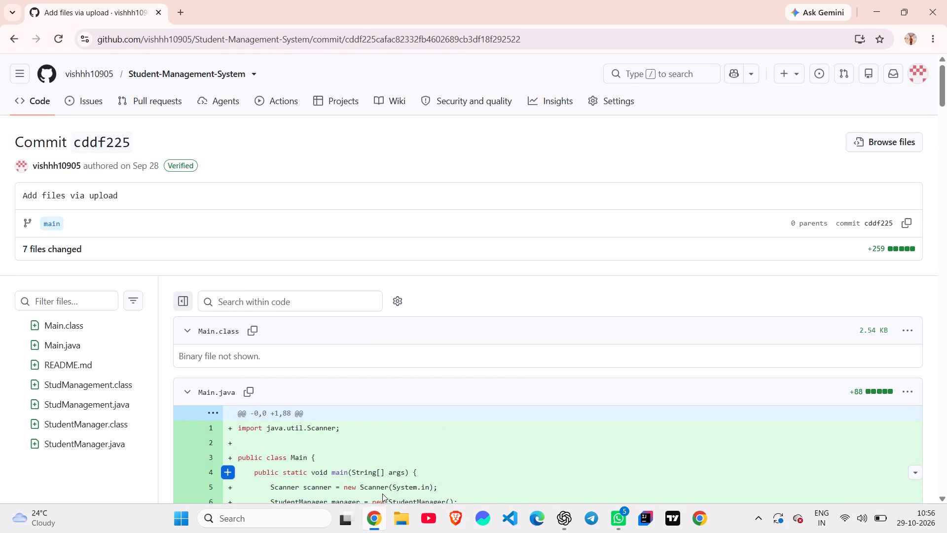
scroll(437, 439, "down", 9)
scroll(437, 439, "right", 2)
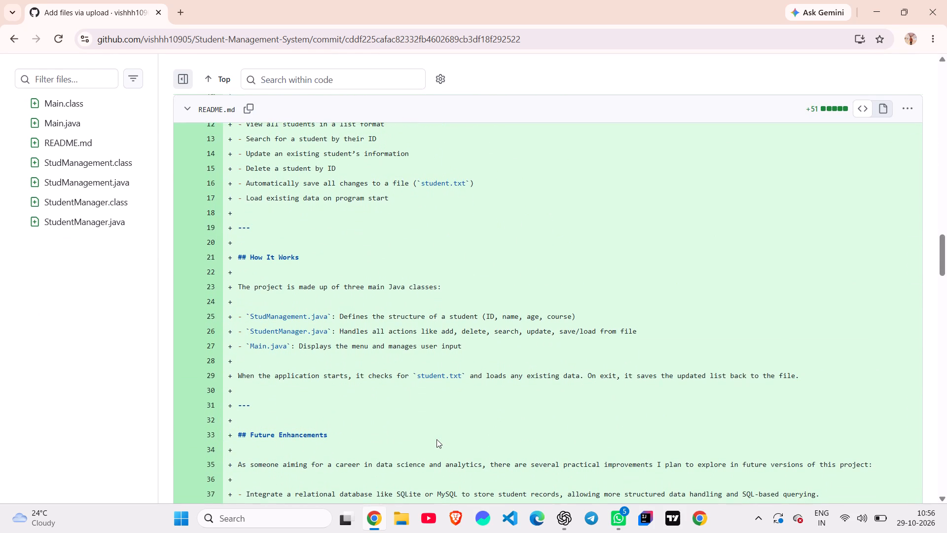
scroll(437, 439, "right", 1)
scroll(437, 439, "down", 3)
scroll(437, 439, "up", 1)
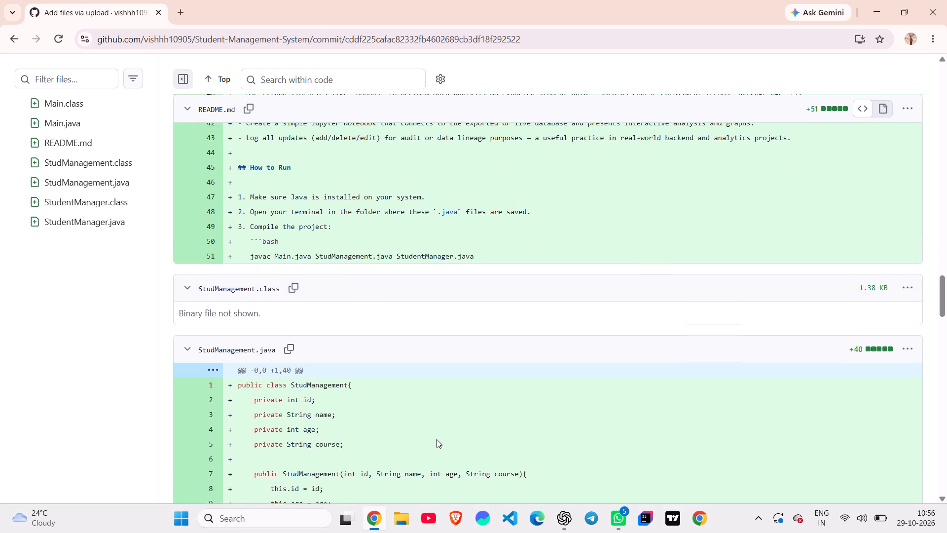
scroll(437, 439, "up", 5)
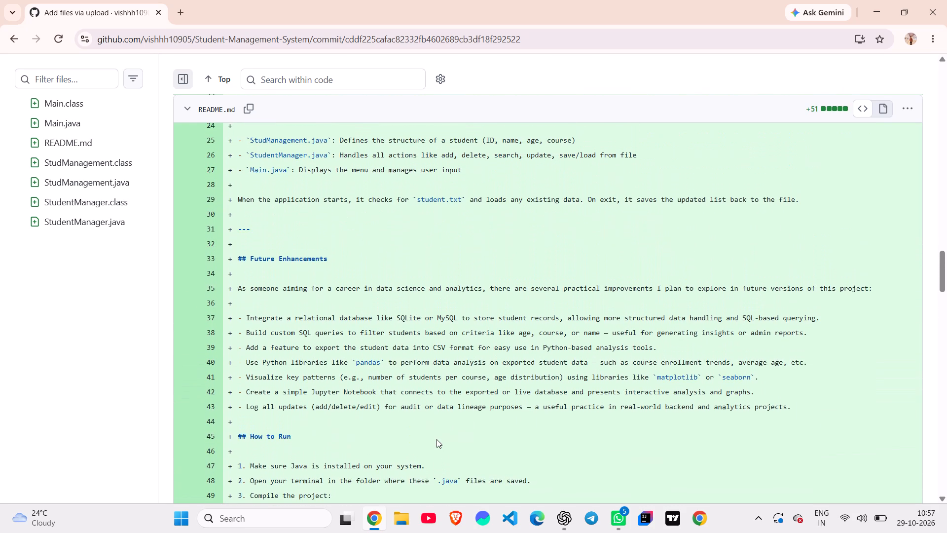
scroll(437, 439, "up", 1)
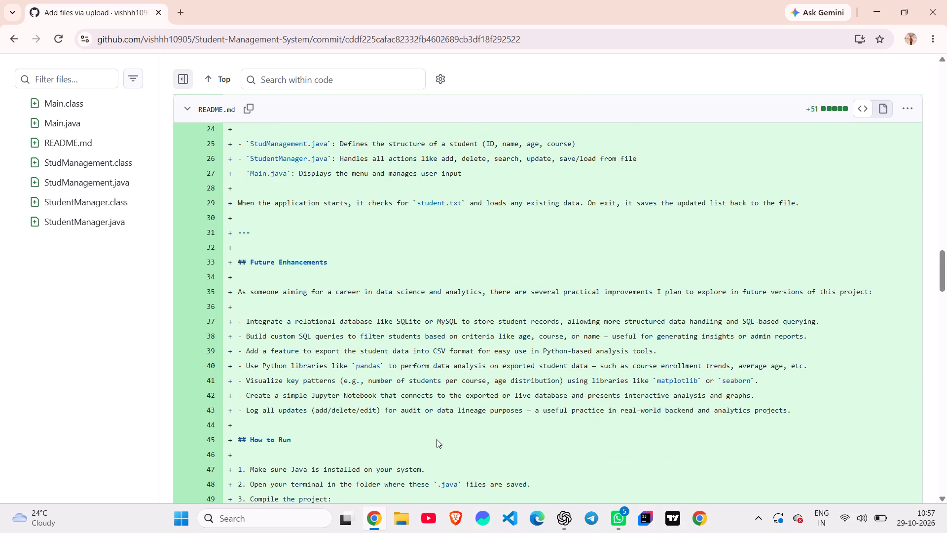
key("ctrl+z")
key("ctrl+z")
key("ctrl+z")
scroll(437, 439, "up", 2)
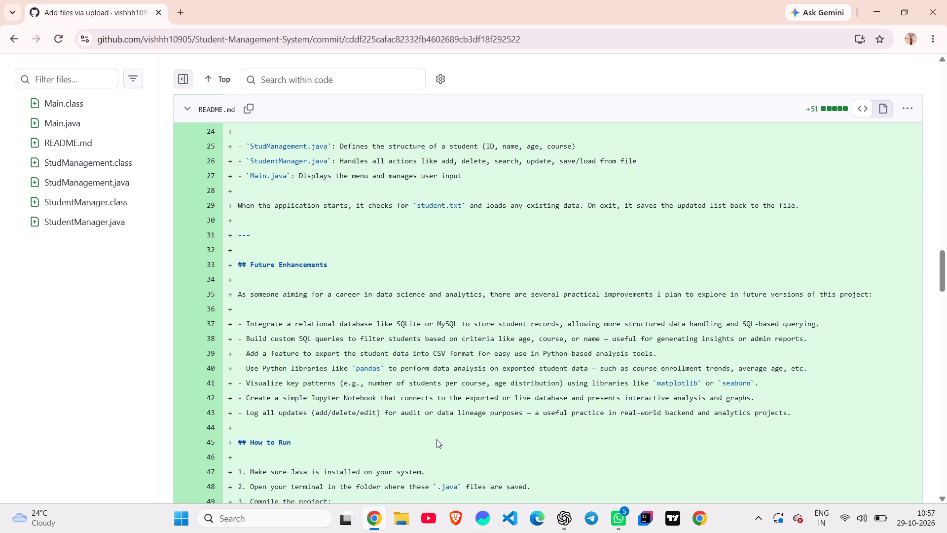
scroll(437, 439, "up", 11)
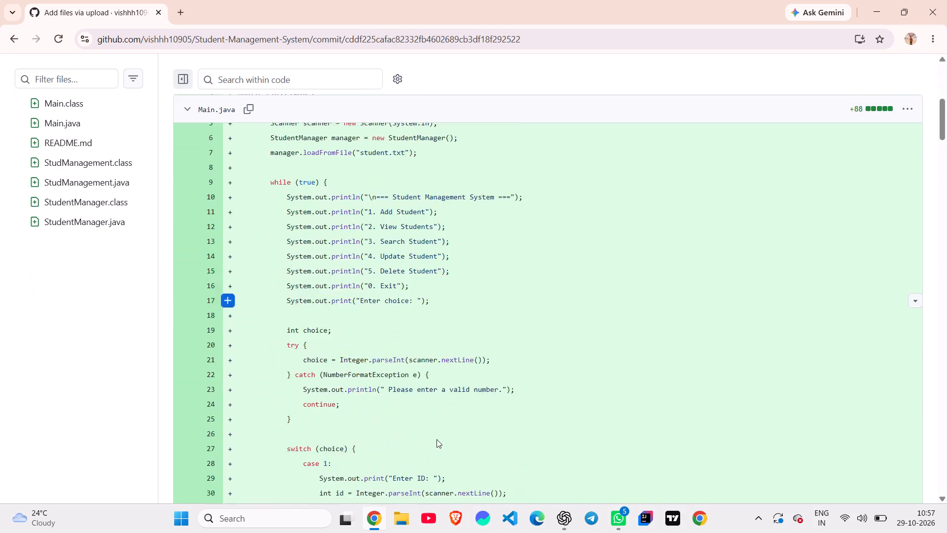
scroll(437, 439, "down", 4)
scroll(437, 439, "up", 6)
scroll(437, 439, "down", 6)
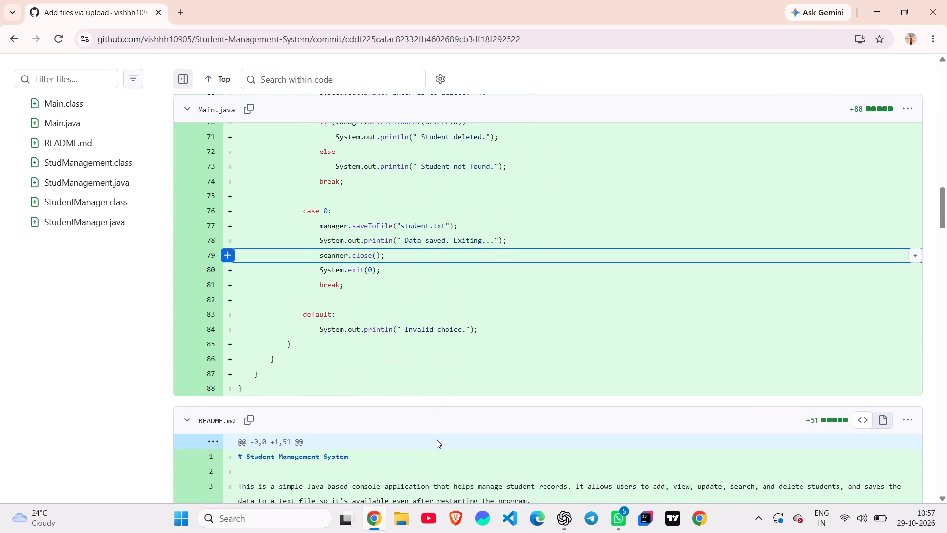
left_click(464, 353)
scroll(464, 353, "up", 2)
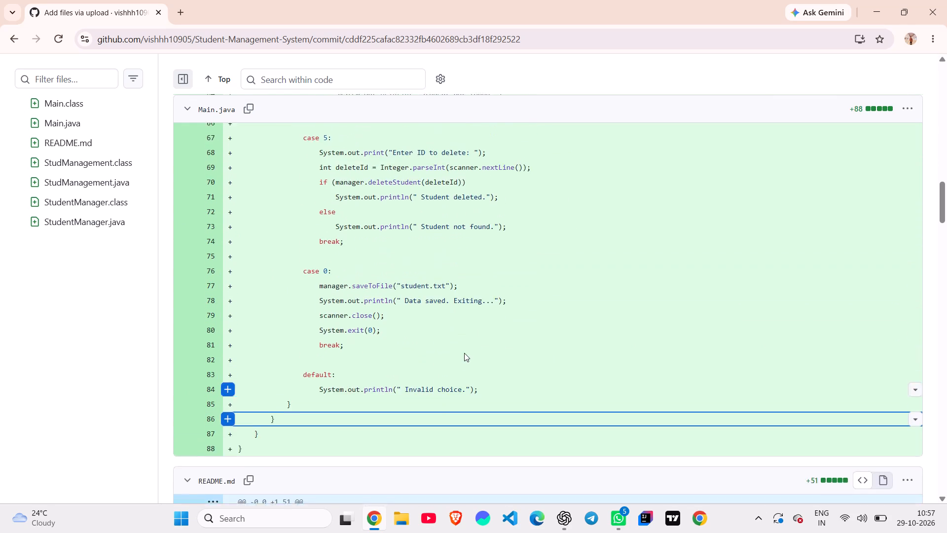
scroll(464, 353, "up", 7)
scroll(464, 353, "down", 6)
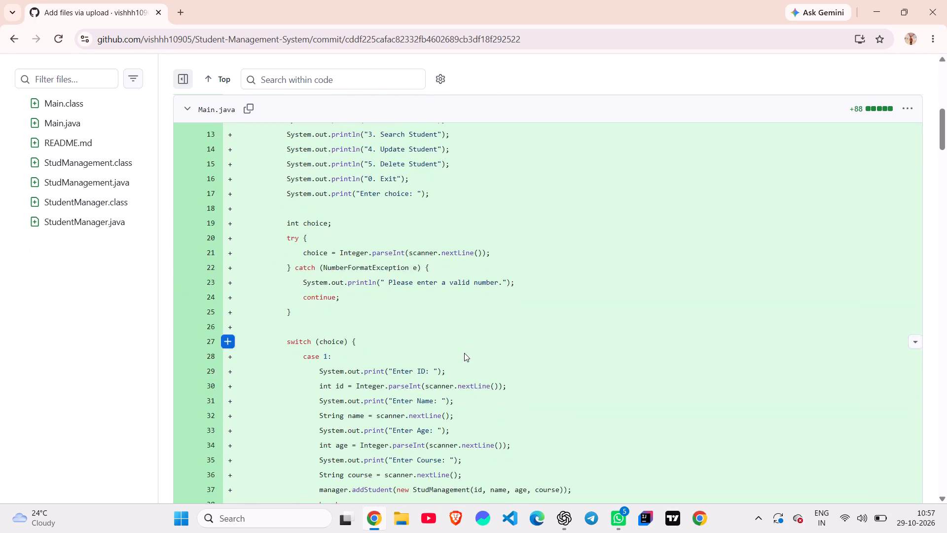
scroll(464, 353, "down", 4)
scroll(464, 353, "up", 2)
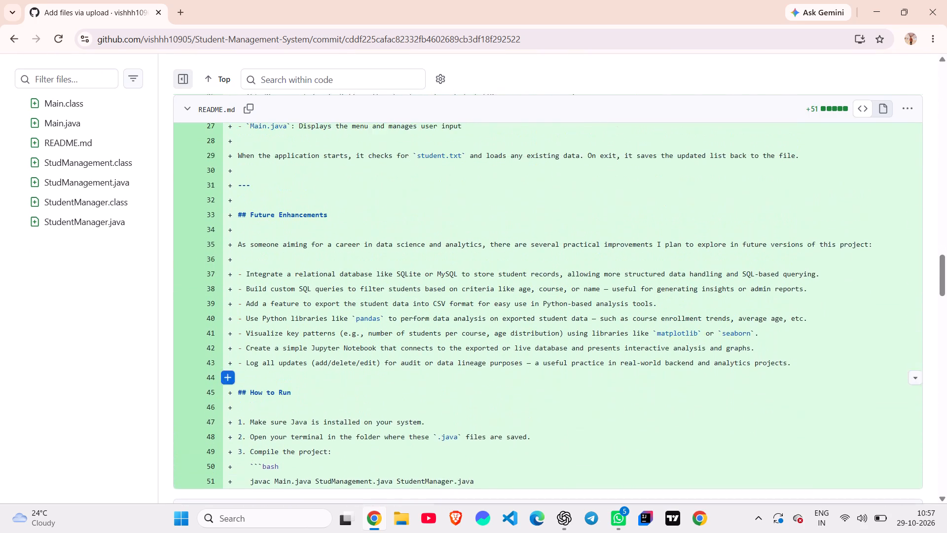
scroll(464, 353, "up", 1)
scroll(464, 353, "right", 1)
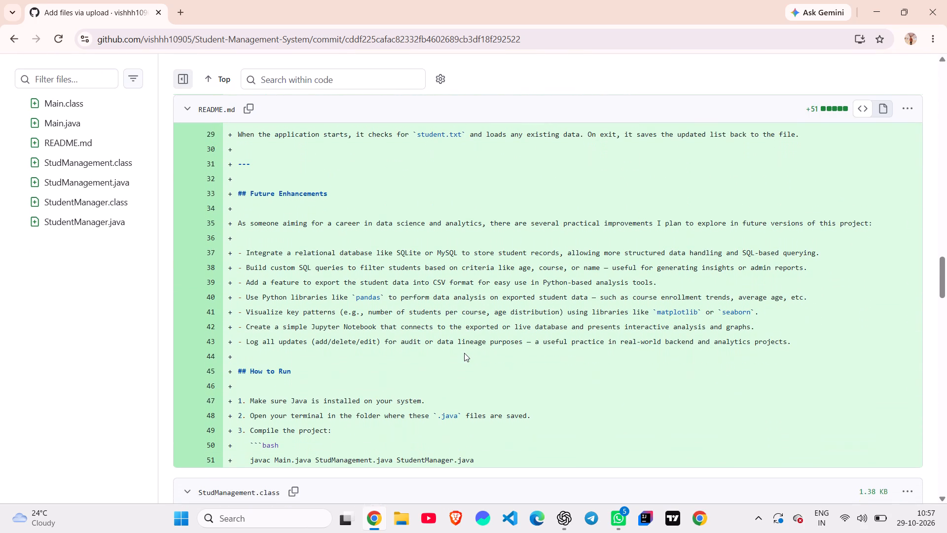
scroll(464, 353, "right", 1)
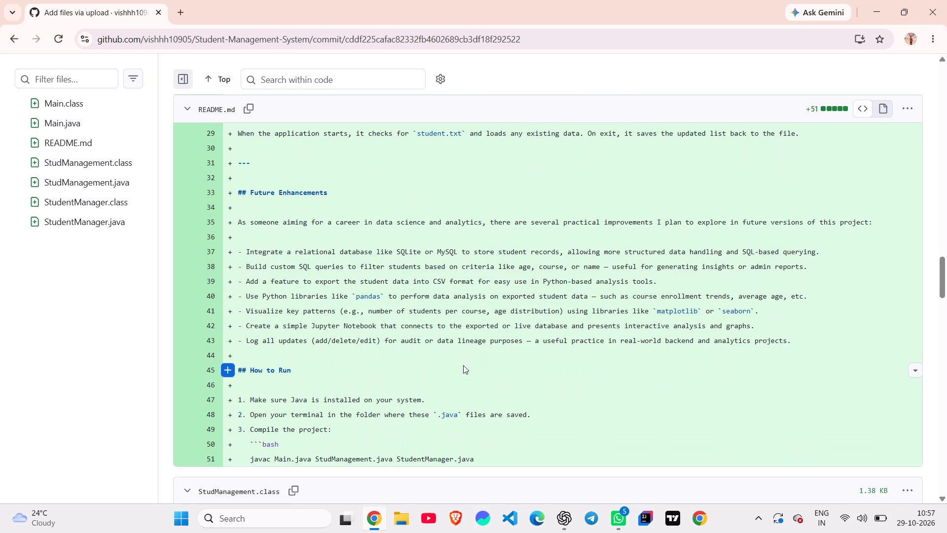
scroll(463, 365, "down", 5)
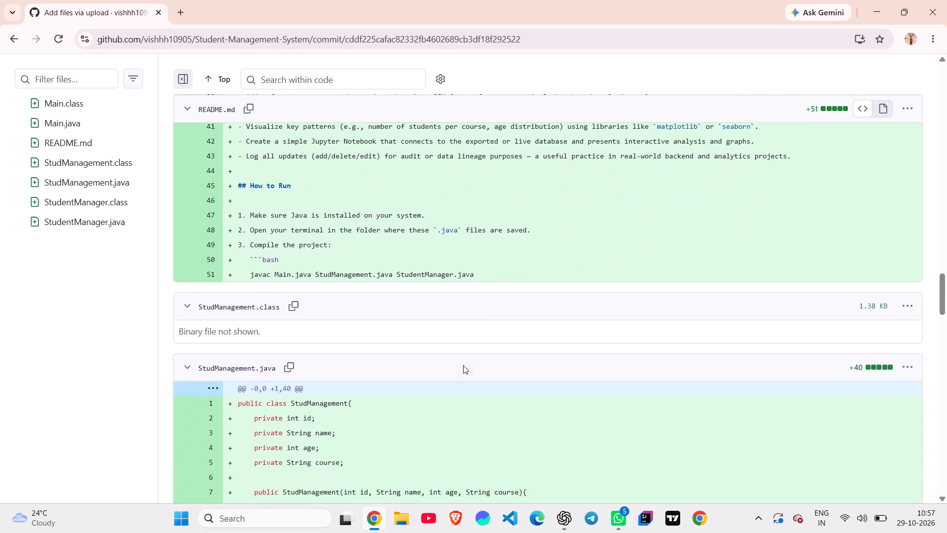
scroll(463, 365, "down", 1)
scroll(463, 365, "up", 10)
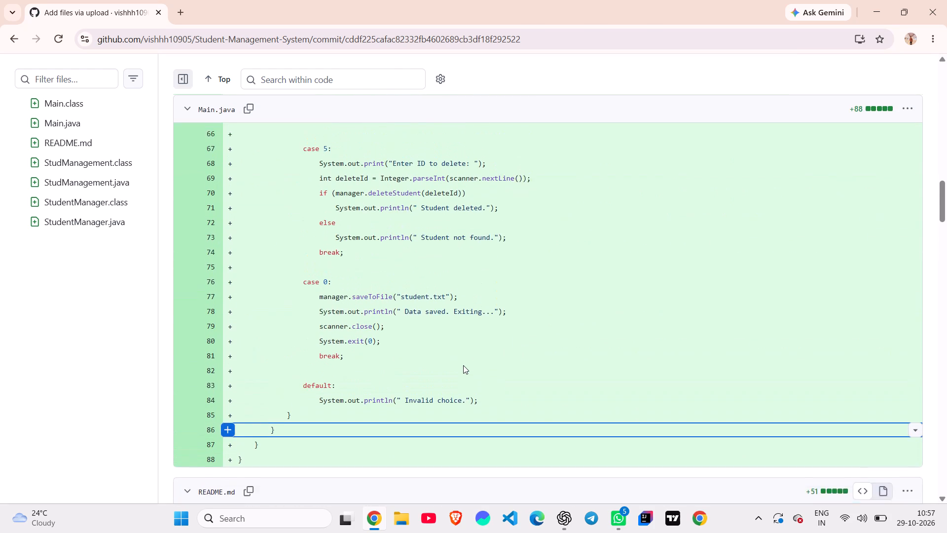
scroll(463, 365, "up", 1)
scroll(507, 277, "down", 1)
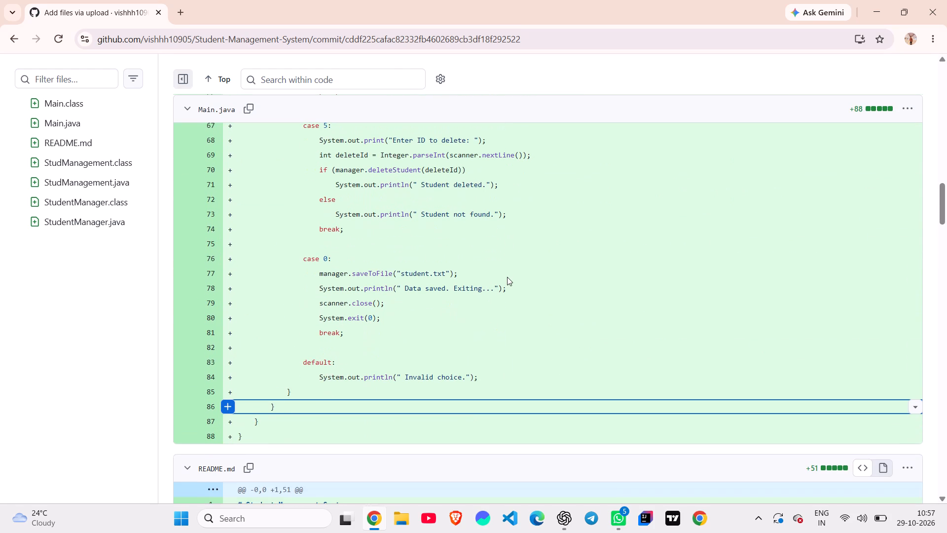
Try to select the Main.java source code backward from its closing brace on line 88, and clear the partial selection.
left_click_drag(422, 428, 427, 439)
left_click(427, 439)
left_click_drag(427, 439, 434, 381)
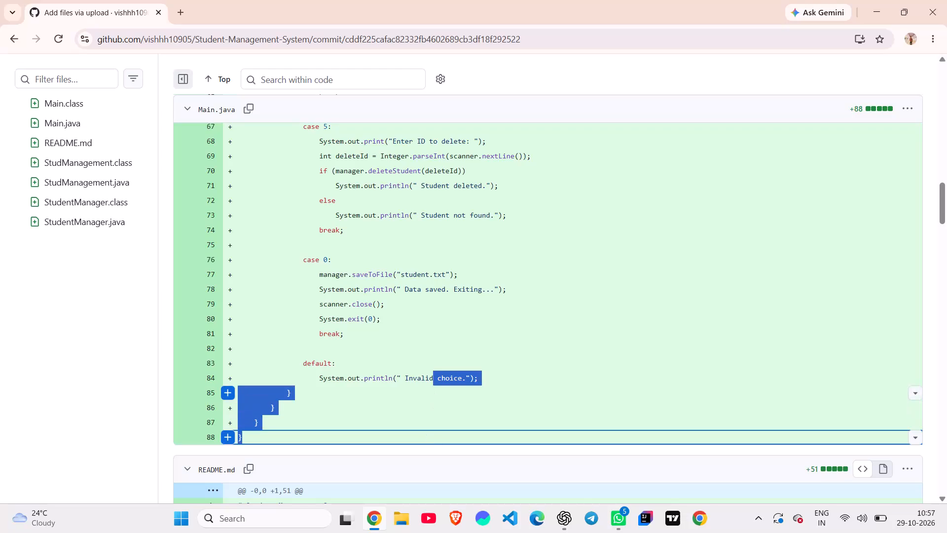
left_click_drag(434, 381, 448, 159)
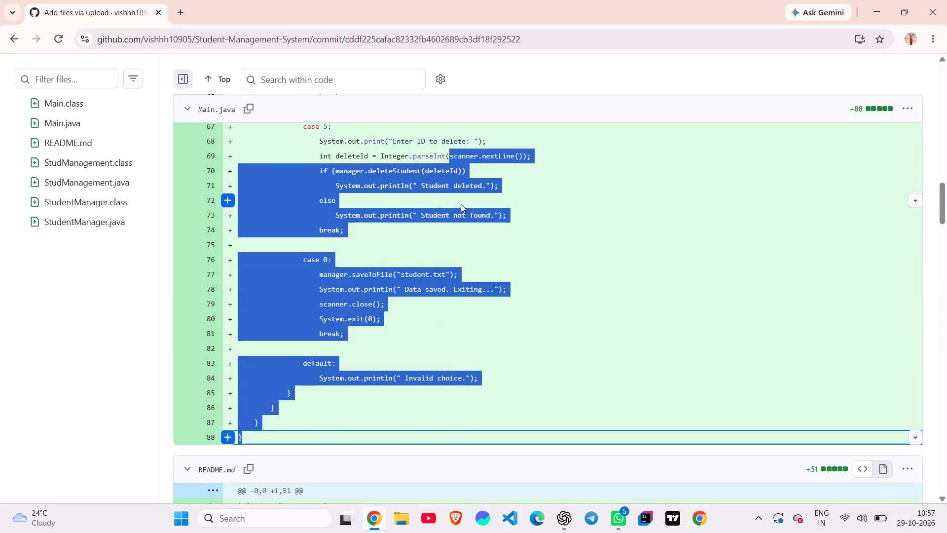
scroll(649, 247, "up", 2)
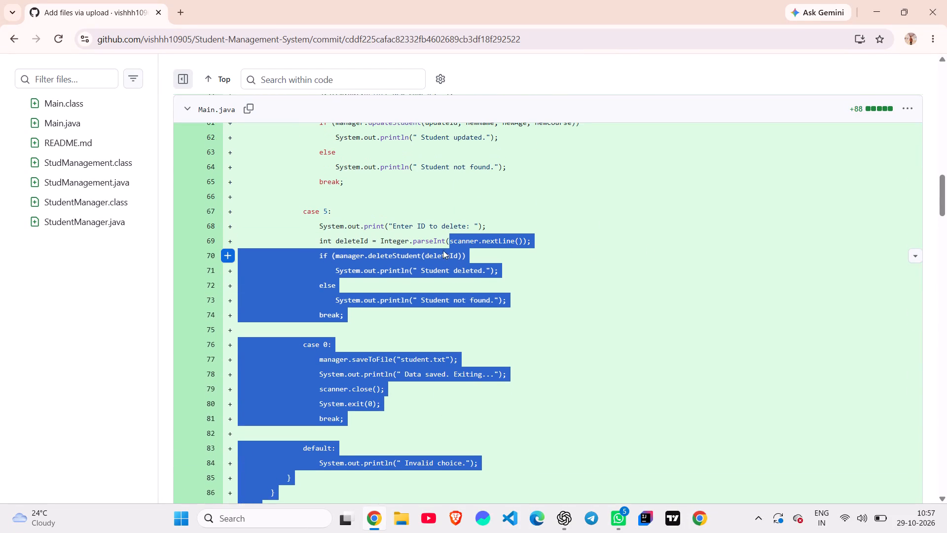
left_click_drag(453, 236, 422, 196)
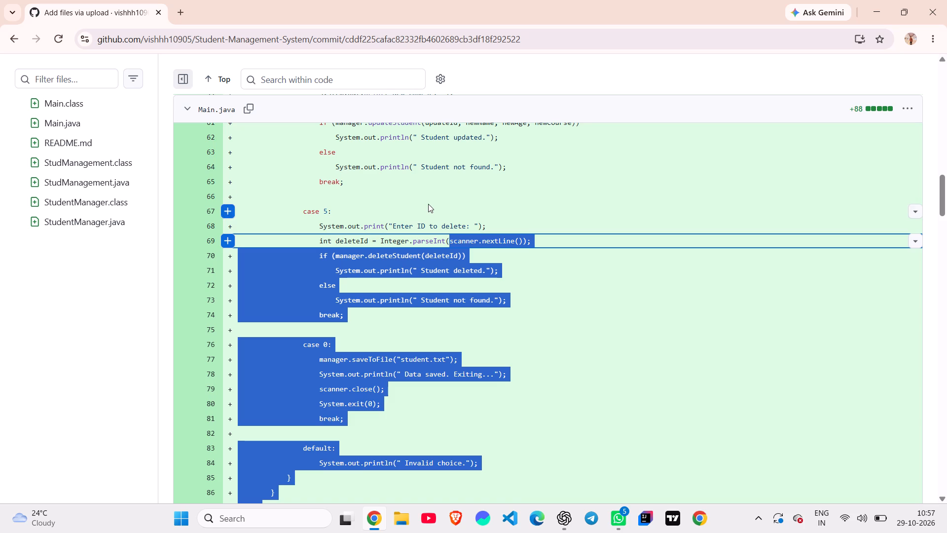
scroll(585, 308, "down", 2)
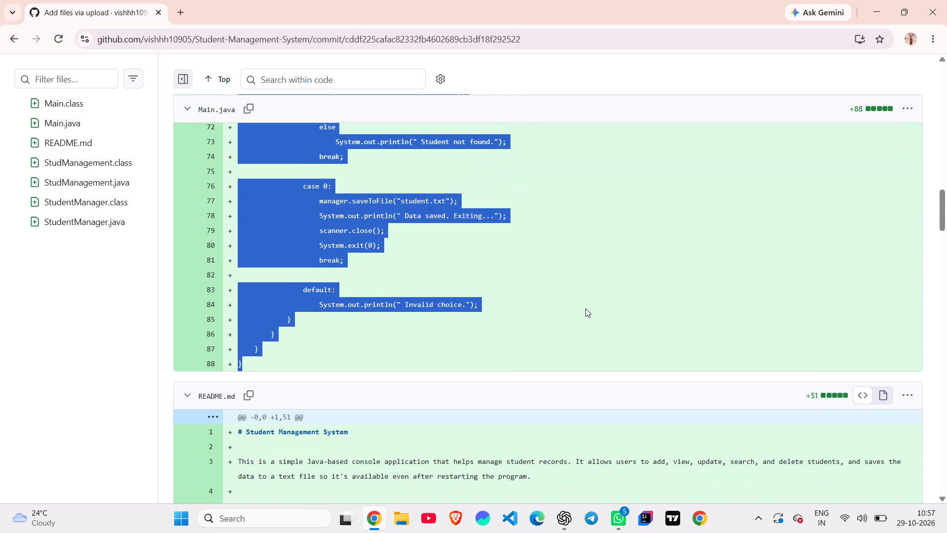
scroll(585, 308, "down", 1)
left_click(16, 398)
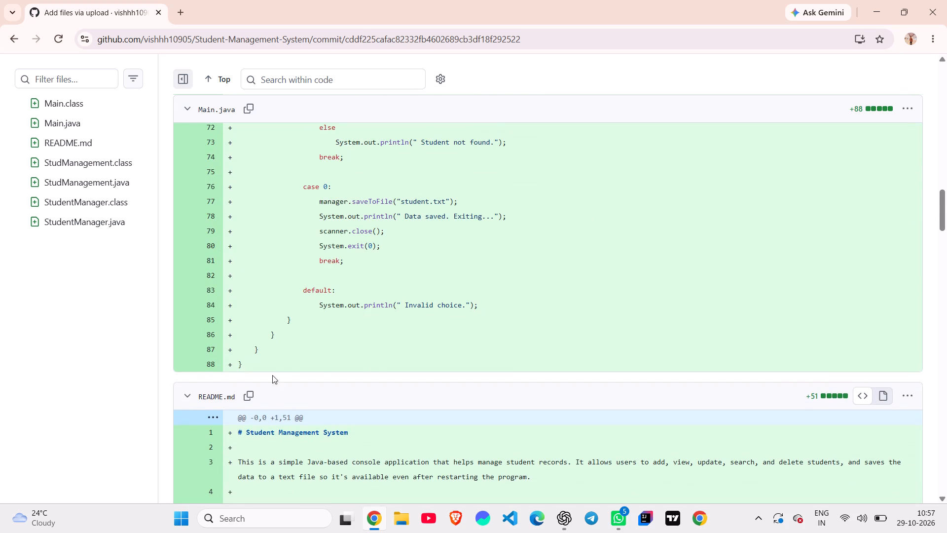
Select the whole Main.java source code from the closing brace on line 88 back to the import line, and copy it.
left_click_drag(280, 357, 323, 173)
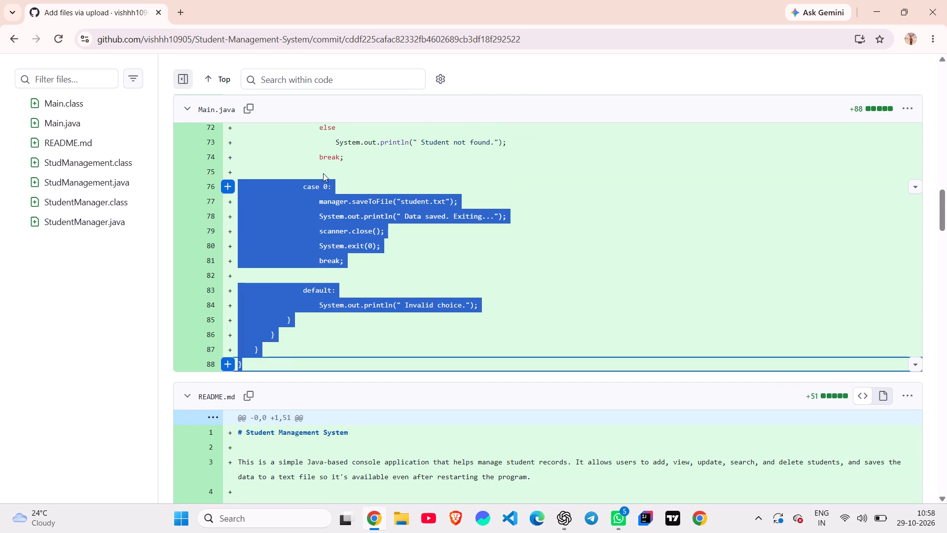
left_click_drag(323, 173, 292, 102)
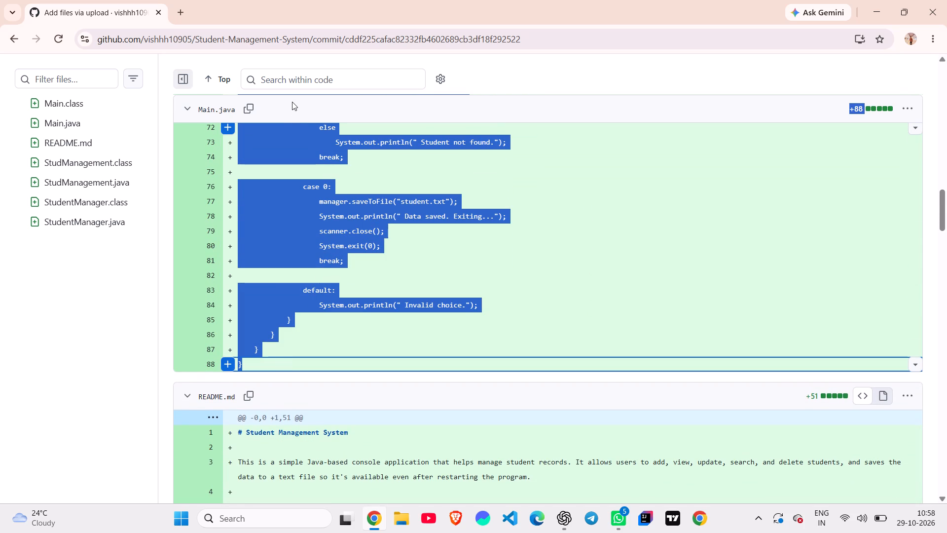
left_click_drag(292, 102, 301, 139)
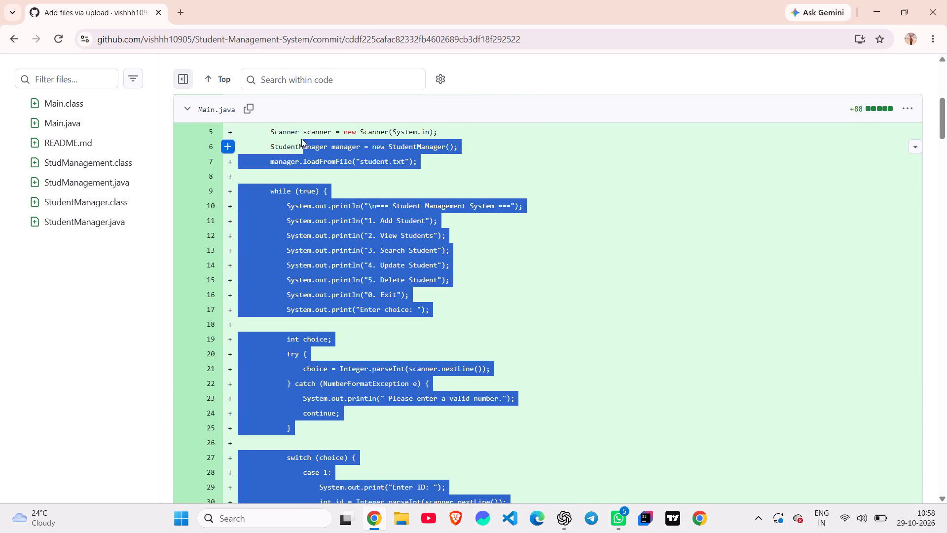
left_click_drag(301, 139, 279, 366)
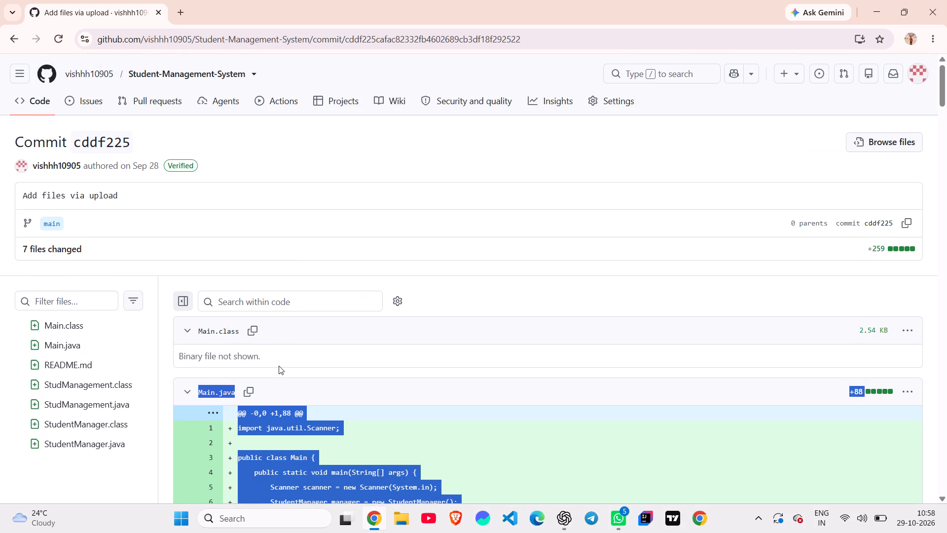
left_click_drag(279, 366, 236, 426)
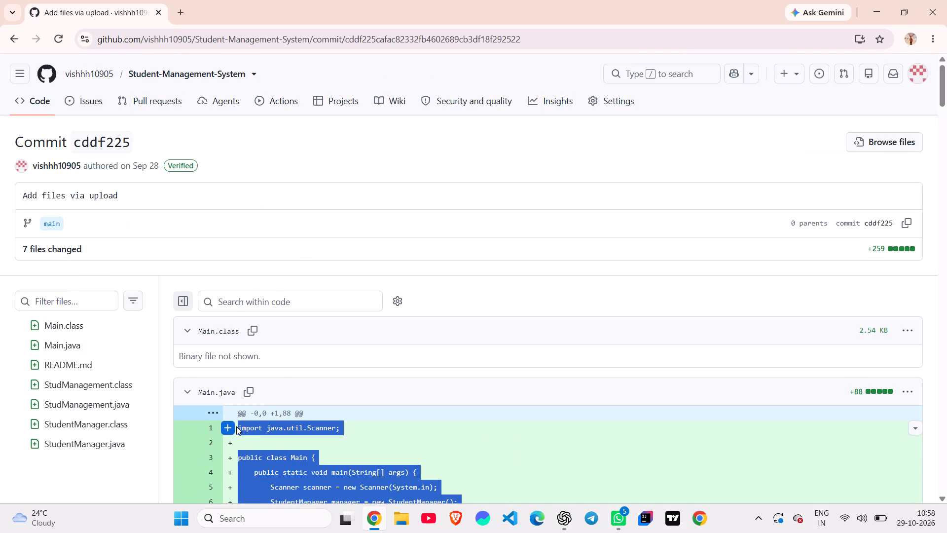
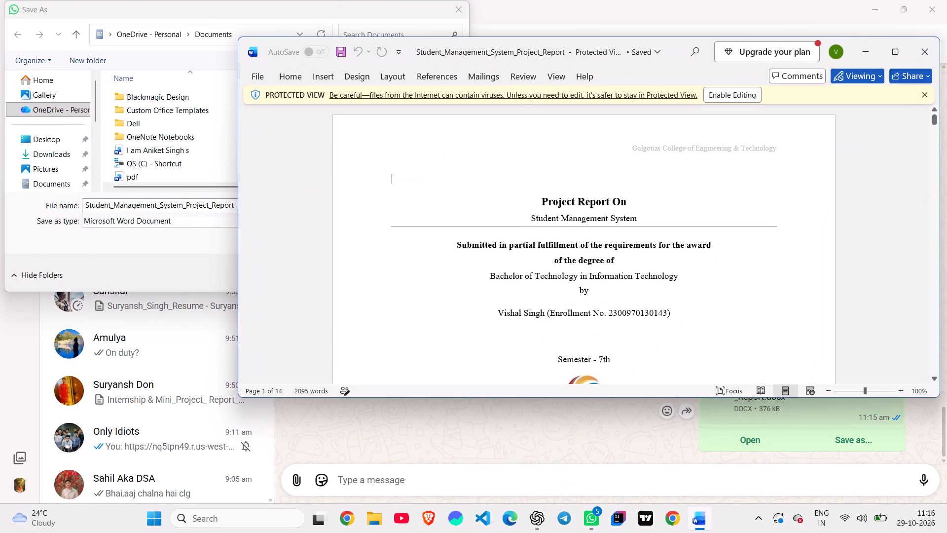
left_click(897, 42)
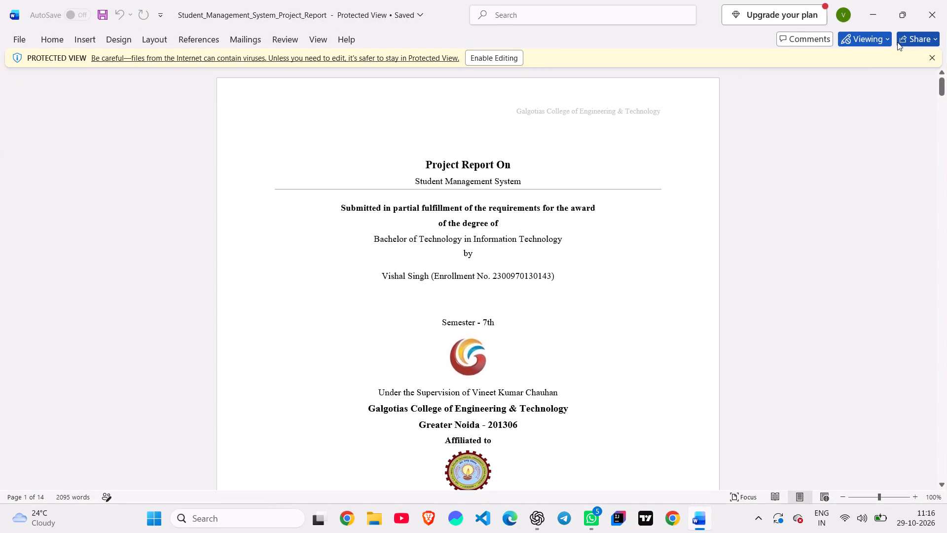
scroll(802, 158, "down", 6)
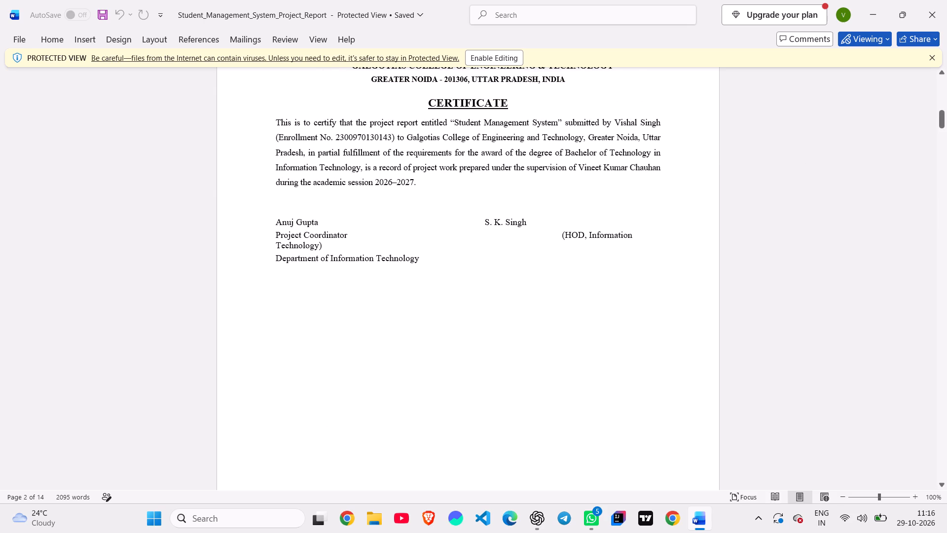
scroll(802, 158, "up", 2)
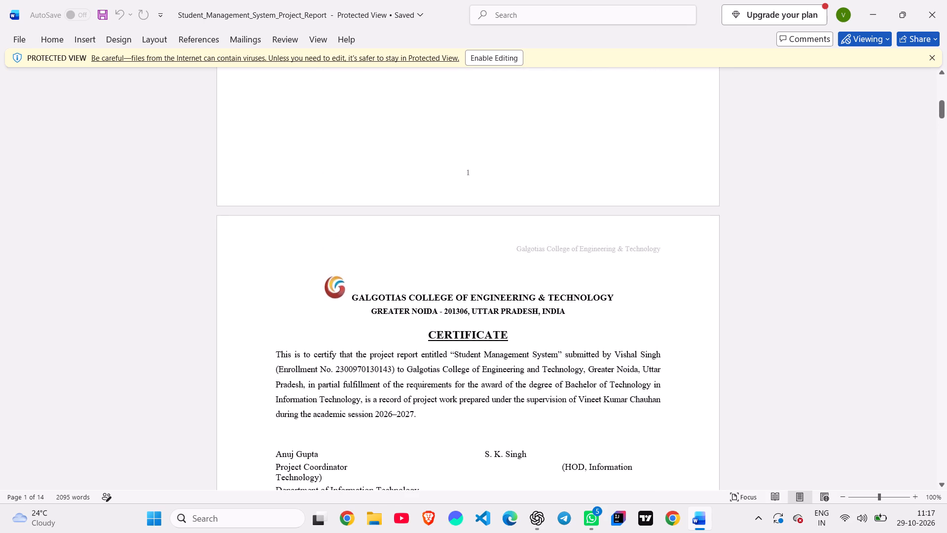
scroll(802, 158, "up", 4)
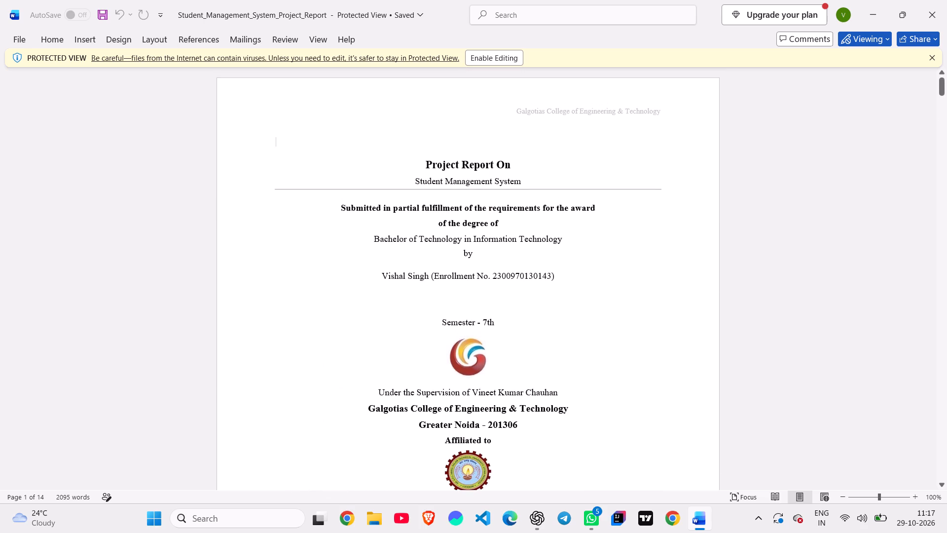
scroll(802, 158, "down", 2)
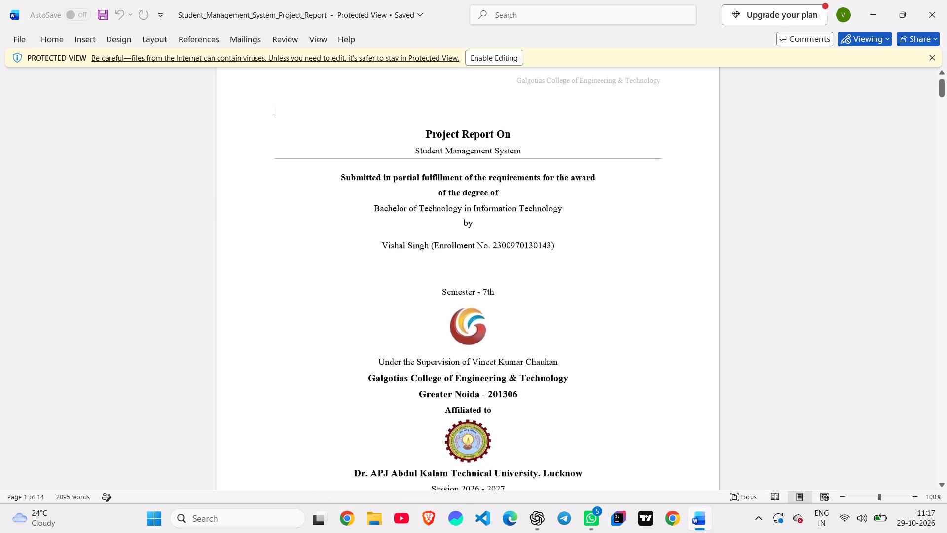
scroll(802, 158, "down", 3)
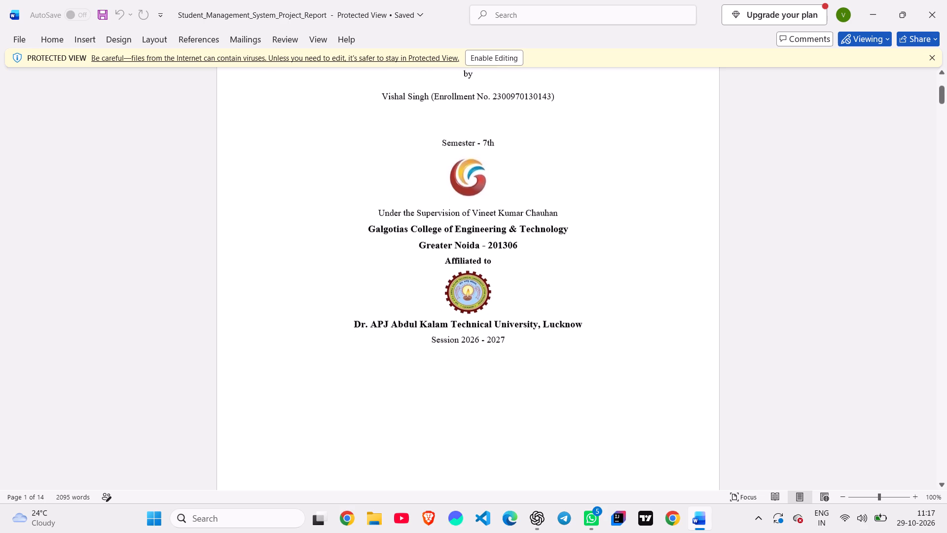
scroll(802, 158, "up", 1)
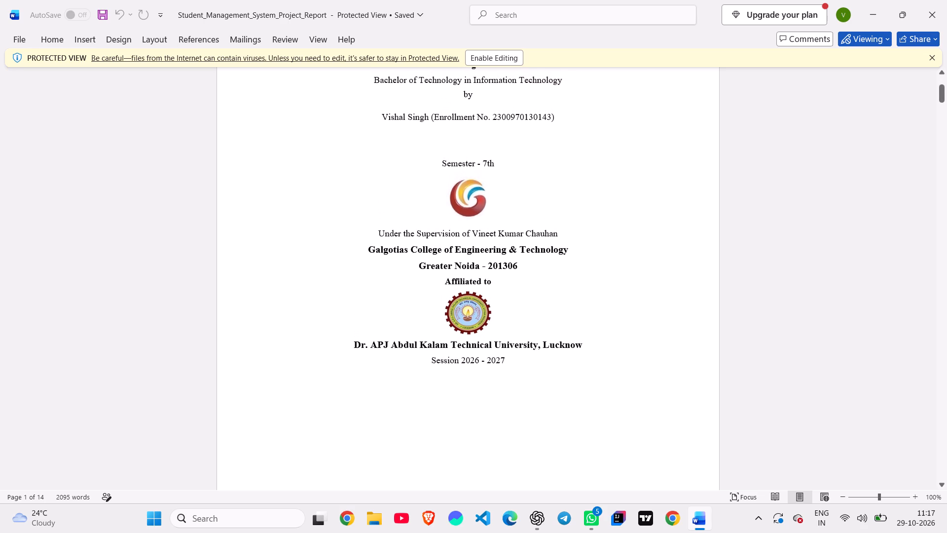
scroll(802, 158, "up", 1)
scroll(802, 158, "down", 1)
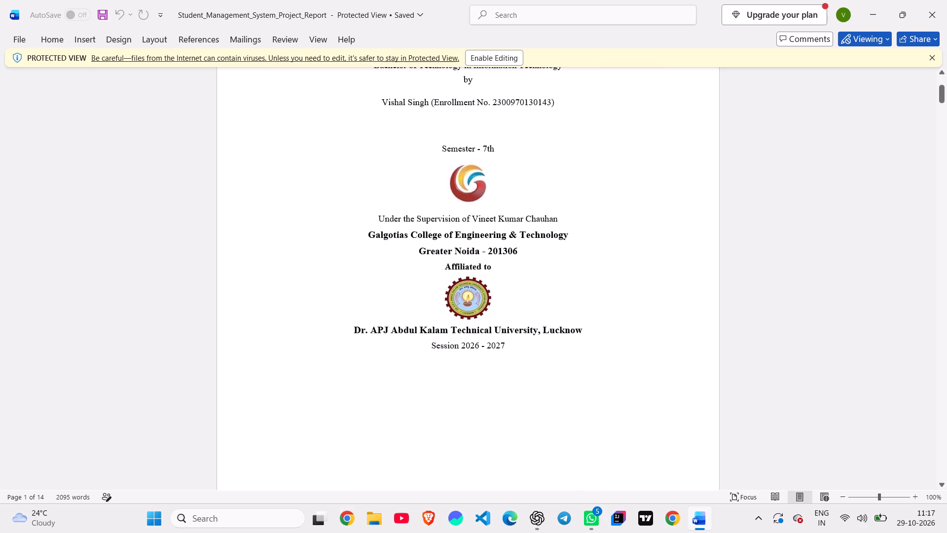
scroll(802, 158, "down", 1)
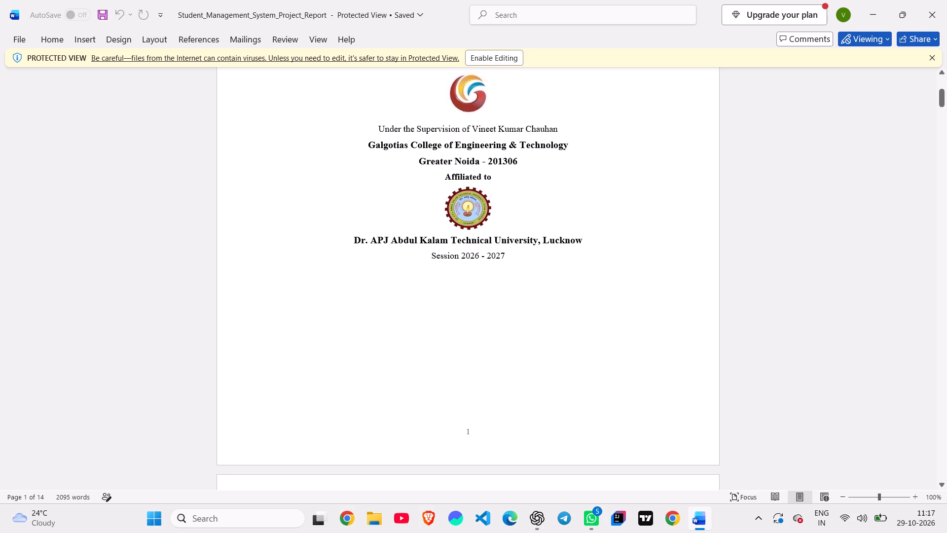
Check the certificate page's wording, academic details and signatory block in the project report.
scroll(802, 158, "down", 2)
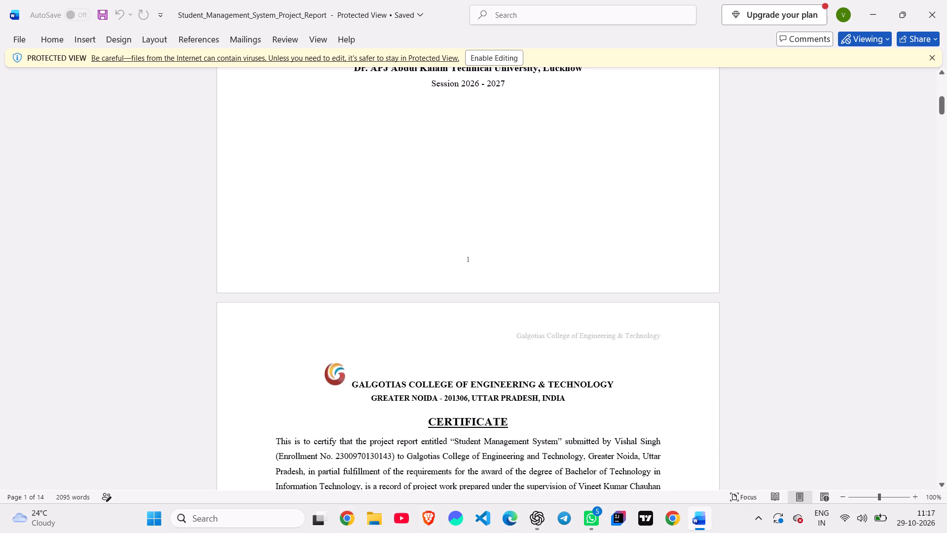
scroll(802, 158, "down", 3)
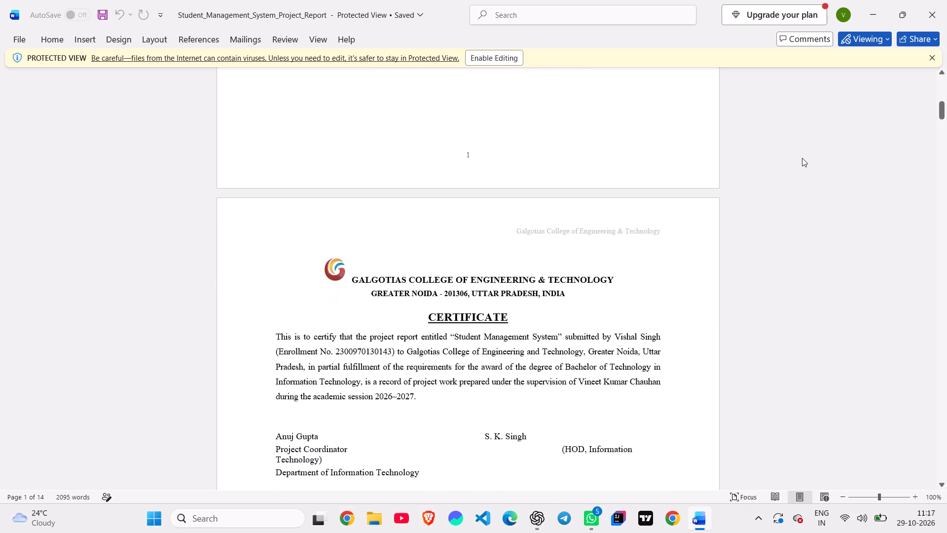
scroll(802, 158, "down", 1)
scroll(688, 231, "down", 4)
scroll(688, 231, "left", 1)
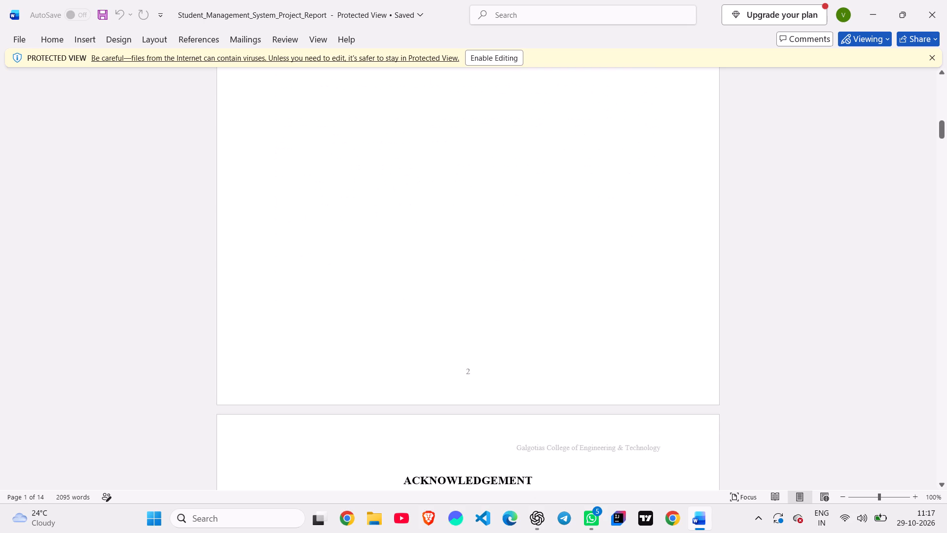
scroll(630, 306, "left", 1)
Review the report's acknowledgement, table of contents, list of figures and abstract.
scroll(630, 306, "down", 1)
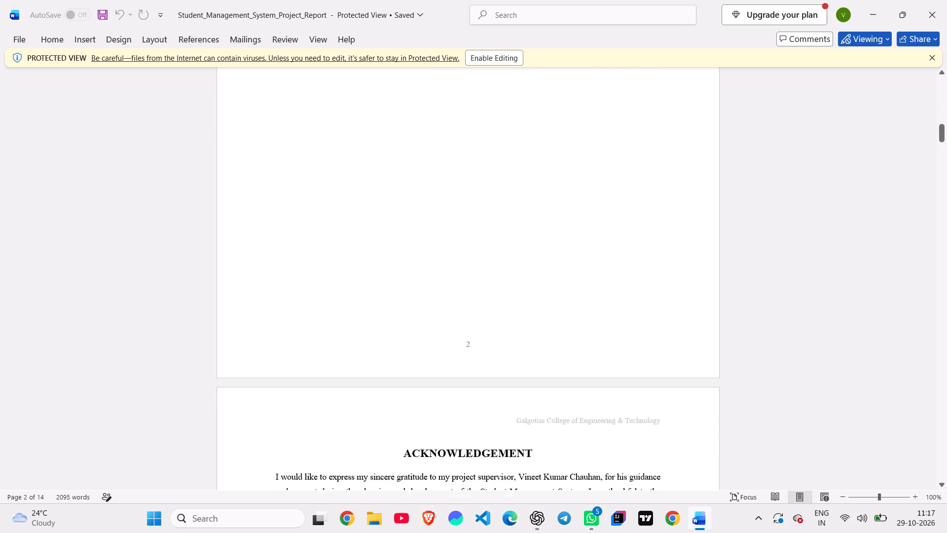
scroll(630, 306, "down", 2)
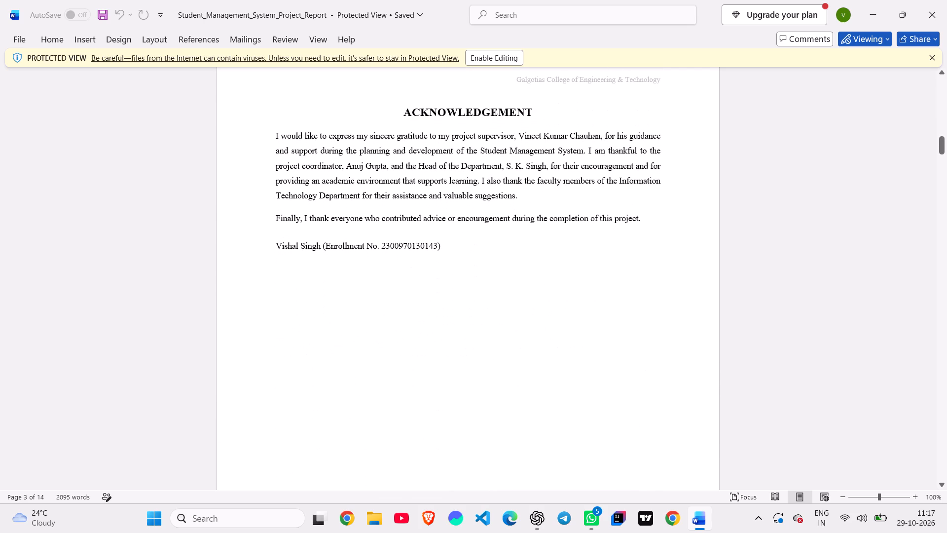
scroll(630, 306, "down", 6)
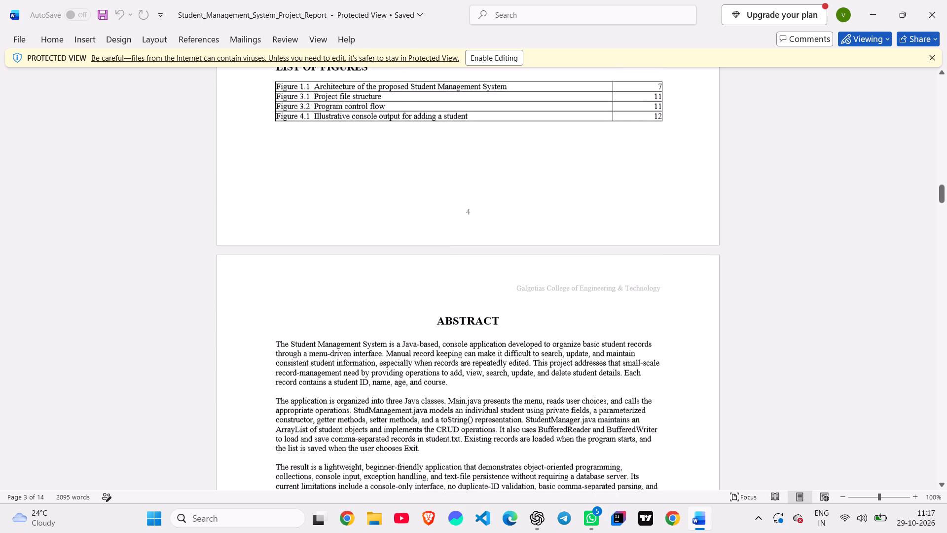
scroll(630, 306, "down", 2)
scroll(630, 306, "up", 1)
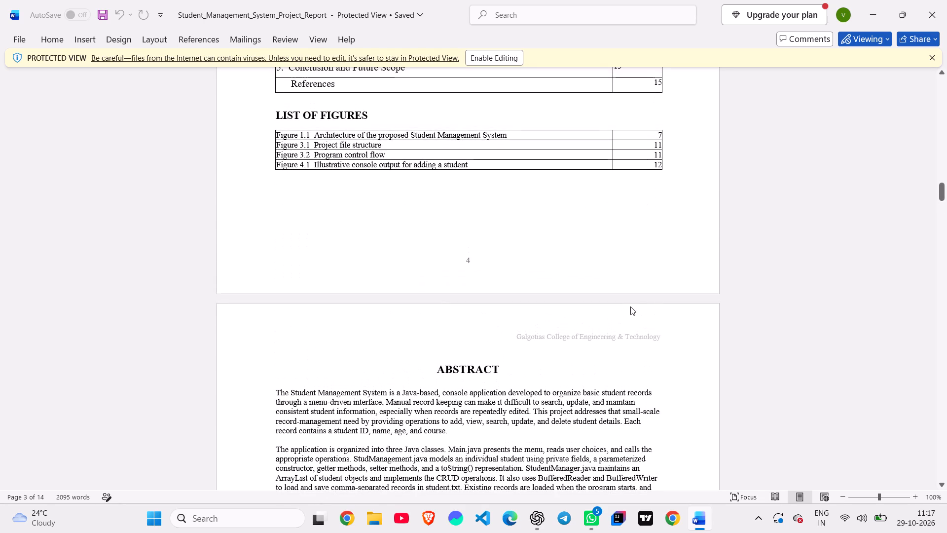
scroll(630, 306, "up", 1)
scroll(630, 306, "down", 3)
Review the Introduction chapter, including the project description, proposed system and architecture diagram section.
scroll(630, 306, "down", 1)
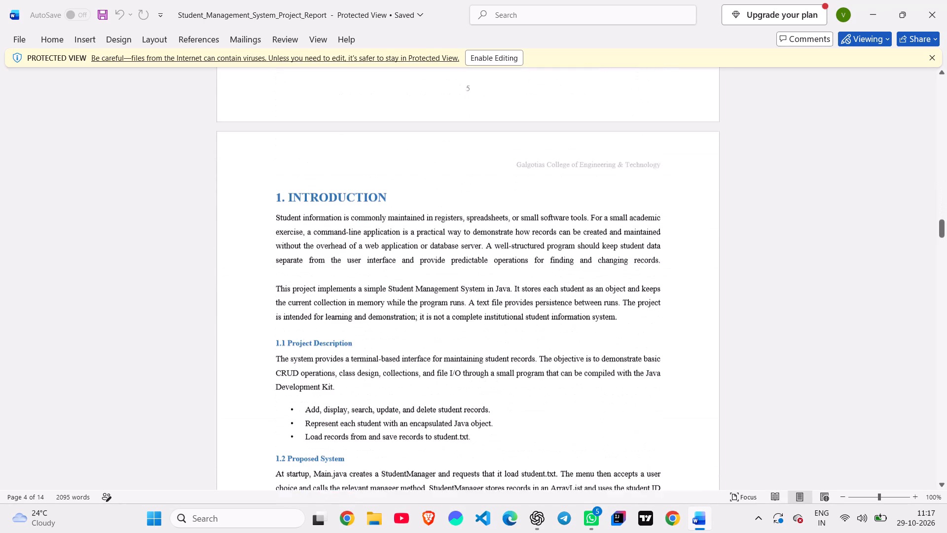
scroll(630, 306, "left", 3)
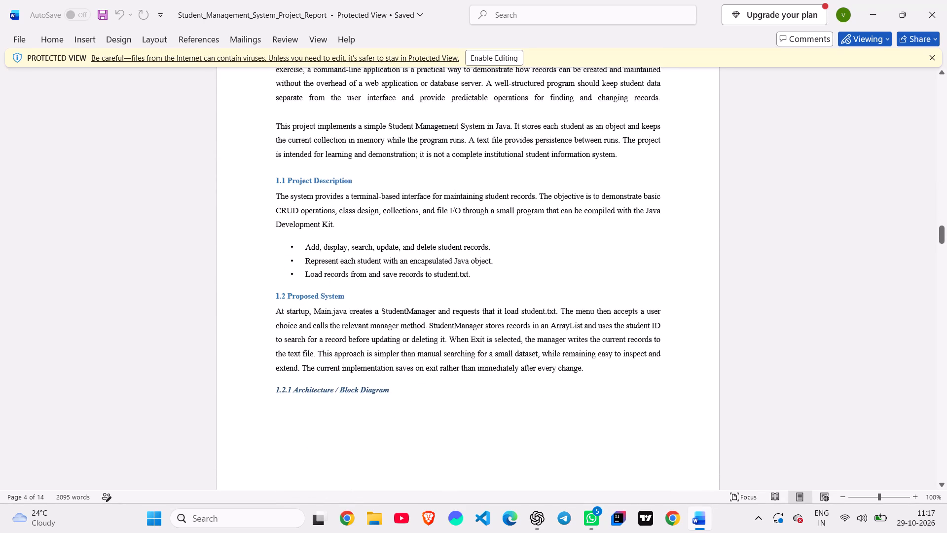
scroll(630, 306, "left", 7)
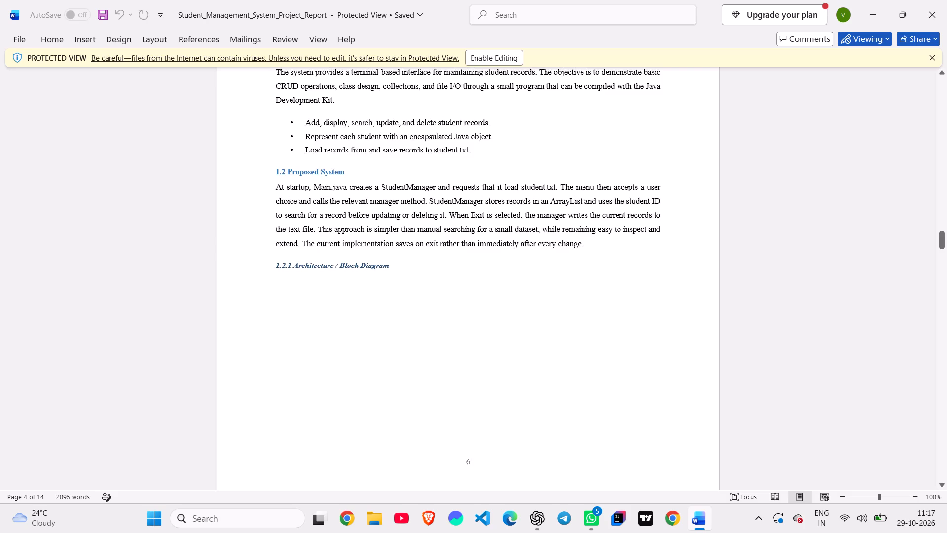
scroll(630, 306, "down", 6)
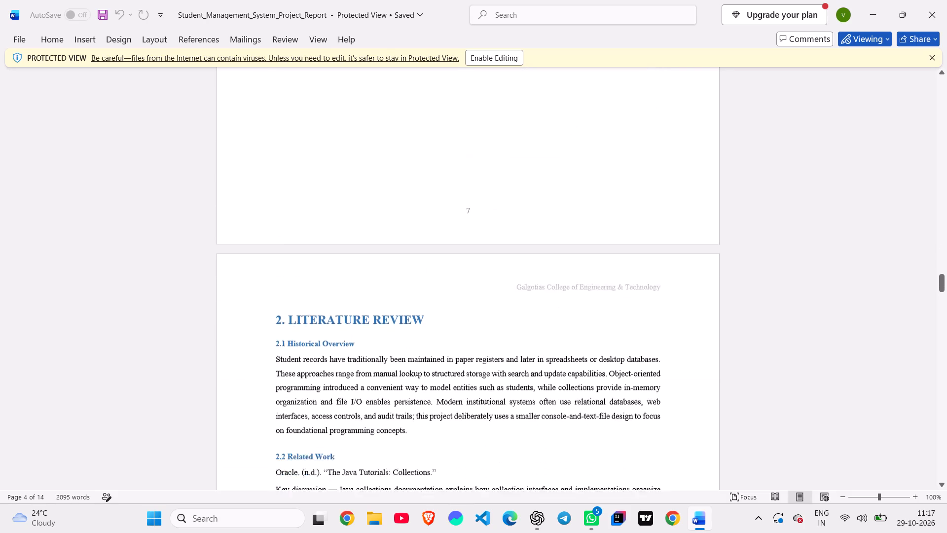
Review the Literature Review chapter, focusing on the 2.3.2 Literature Survey Table and the problem solution, and glance at the Implementation chapter.
scroll(630, 306, "down", 5)
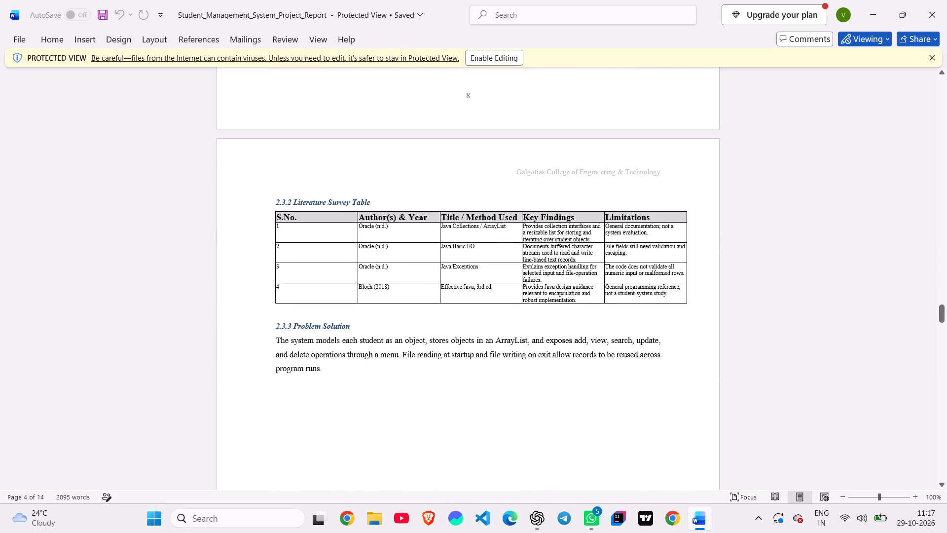
scroll(630, 306, "down", 4)
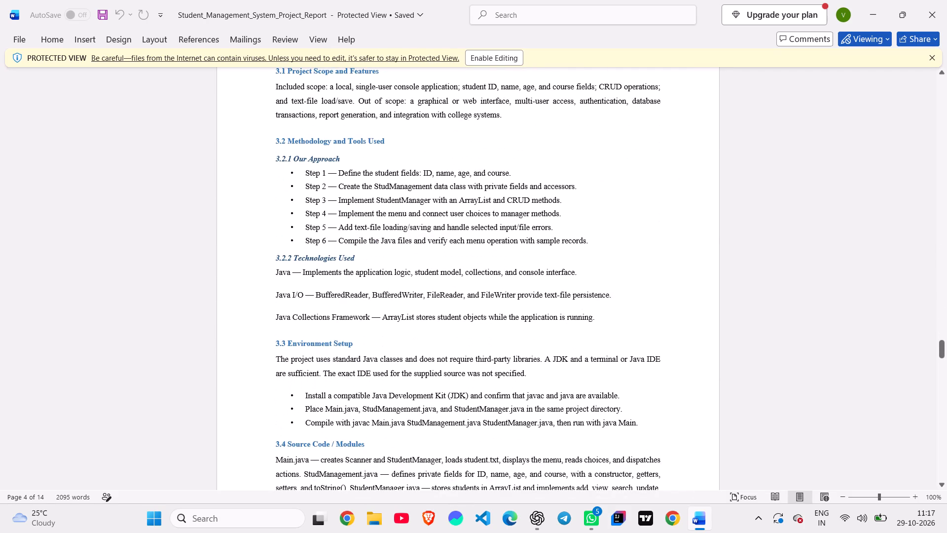
scroll(630, 306, "up", 4)
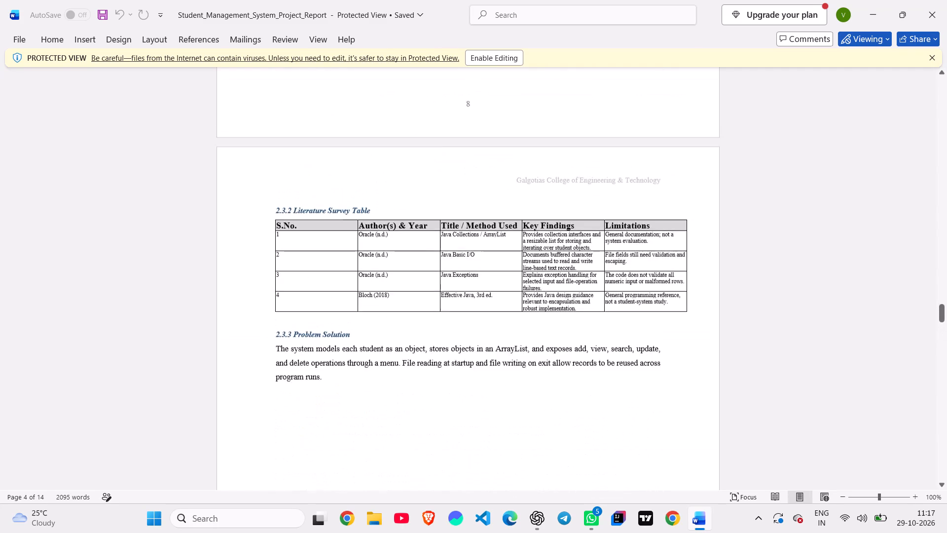
scroll(630, 306, "down", 4)
scroll(630, 306, "up", 1)
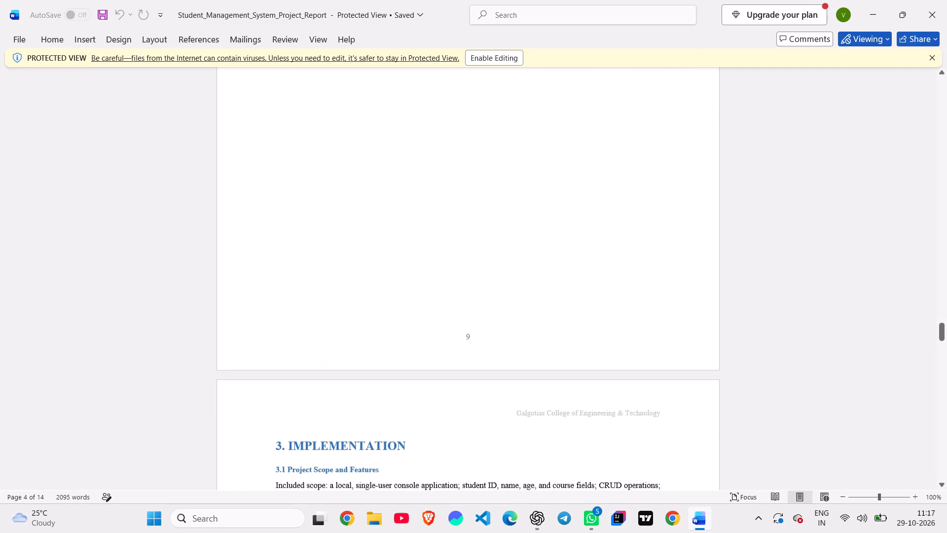
scroll(630, 306, "up", 2)
scroll(630, 306, "down", 1)
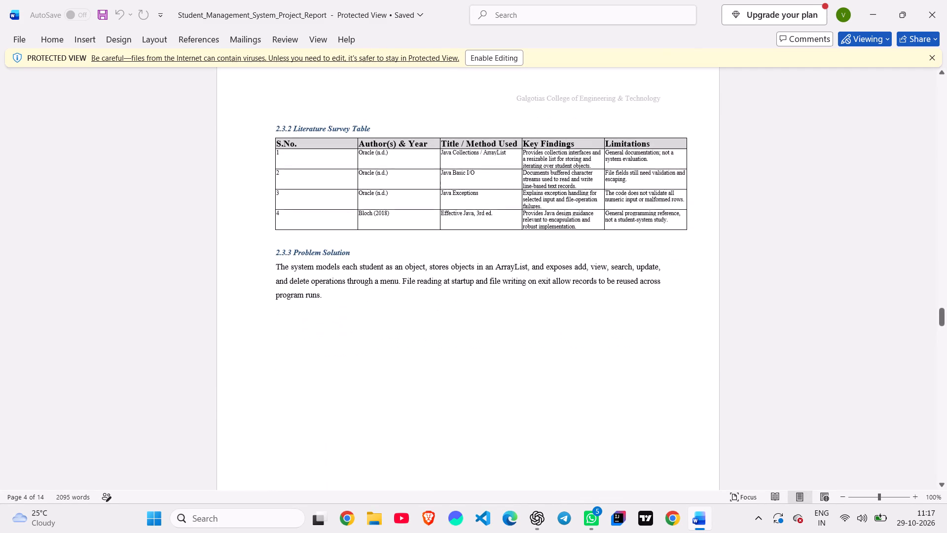
scroll(630, 306, "down", 2)
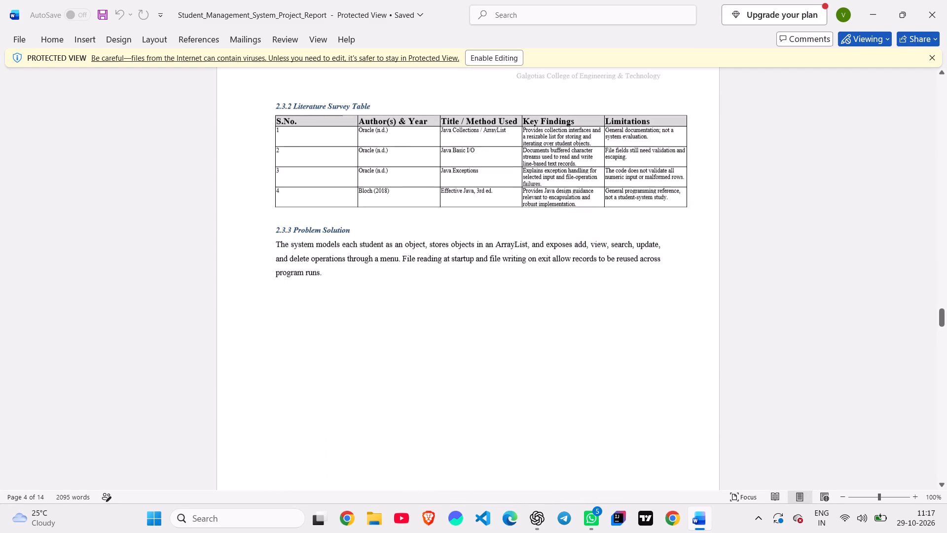
Review the Implementation chapter's project file structure figure and the Results chapter's output screens and Table 4.1 test specifications.
scroll(630, 306, "down", 4)
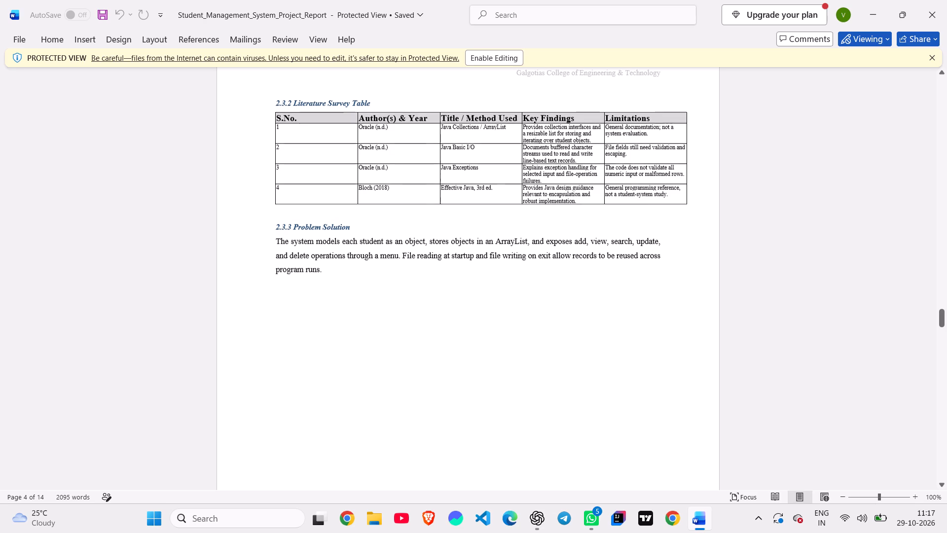
scroll(630, 306, "down", 6)
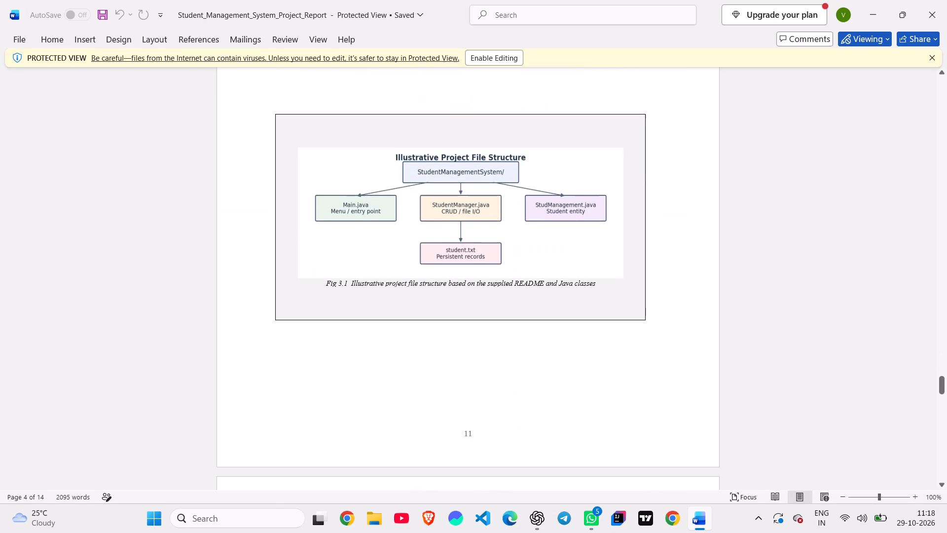
scroll(630, 306, "down", 3)
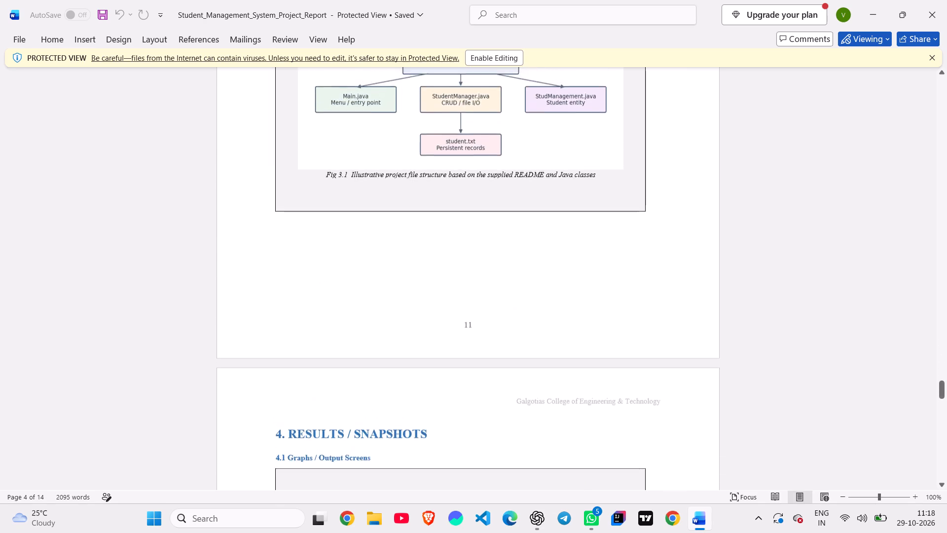
scroll(630, 306, "down", 3)
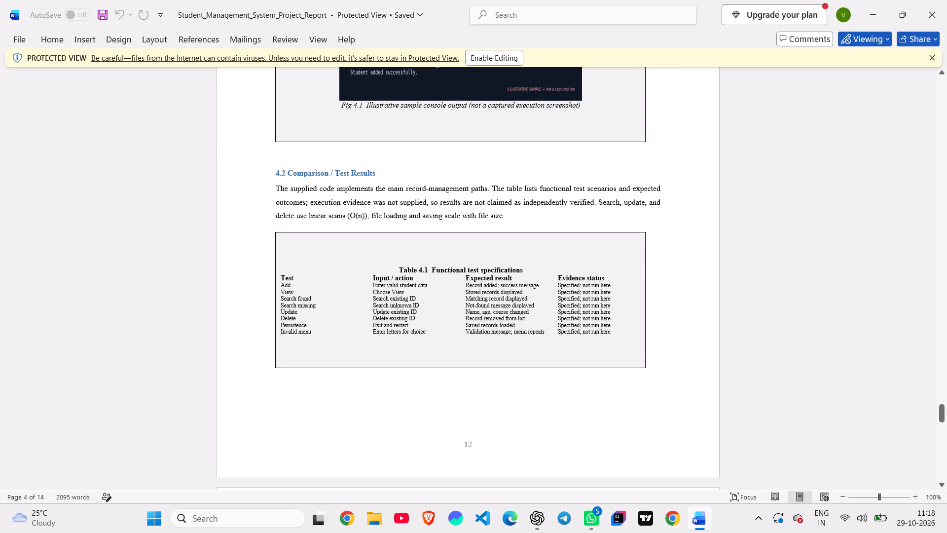
scroll(630, 306, "down", 1)
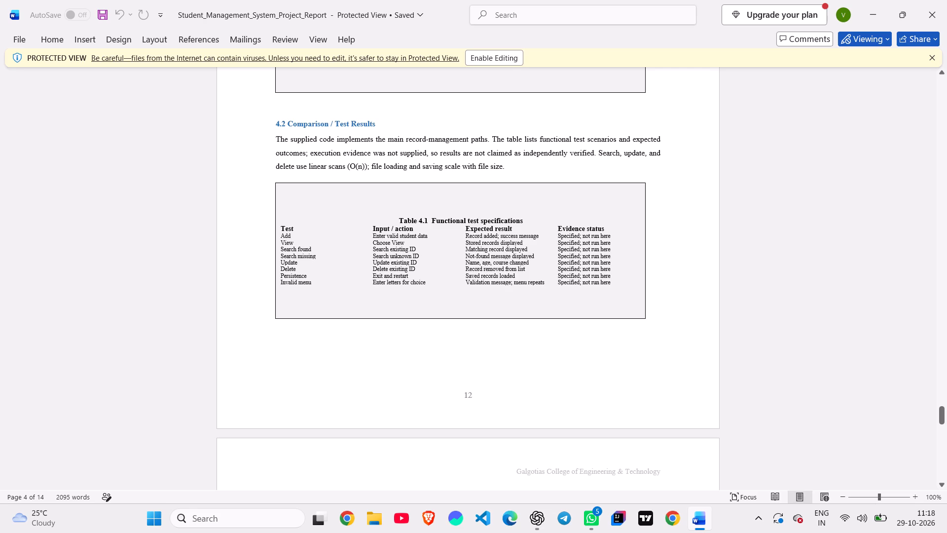
scroll(630, 306, "down", 1)
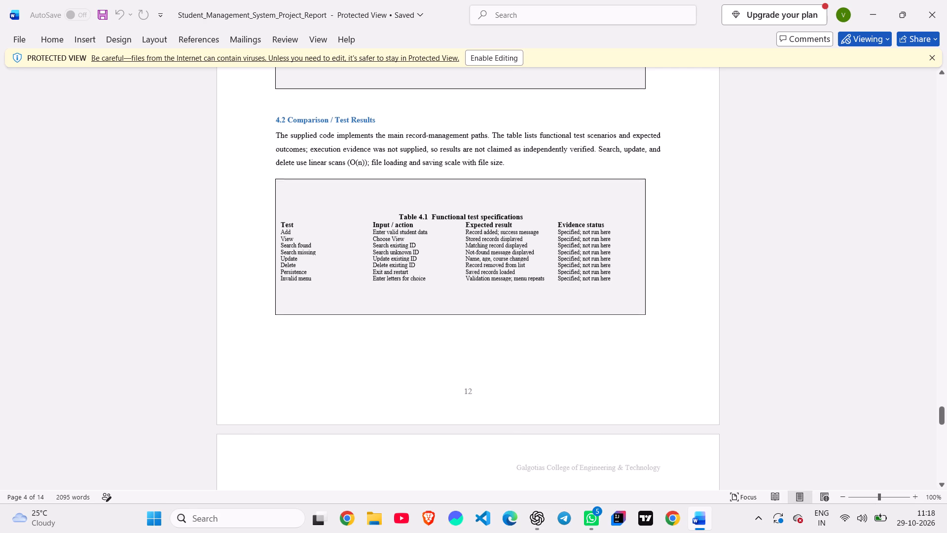
Review the end of the report, including the Conclusion and Future Scope chapter and the References page, and look back over earlier chapters.
scroll(630, 306, "down", 2)
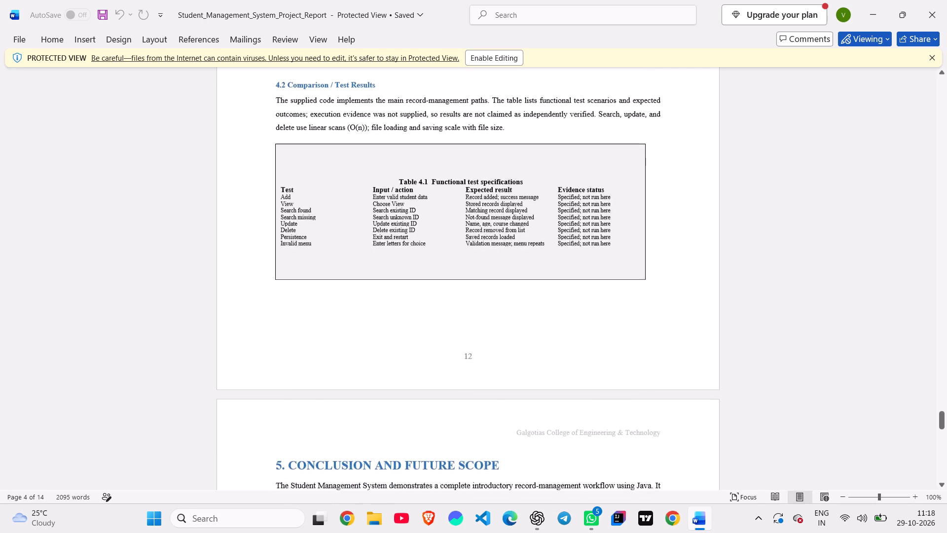
scroll(630, 306, "down", 6)
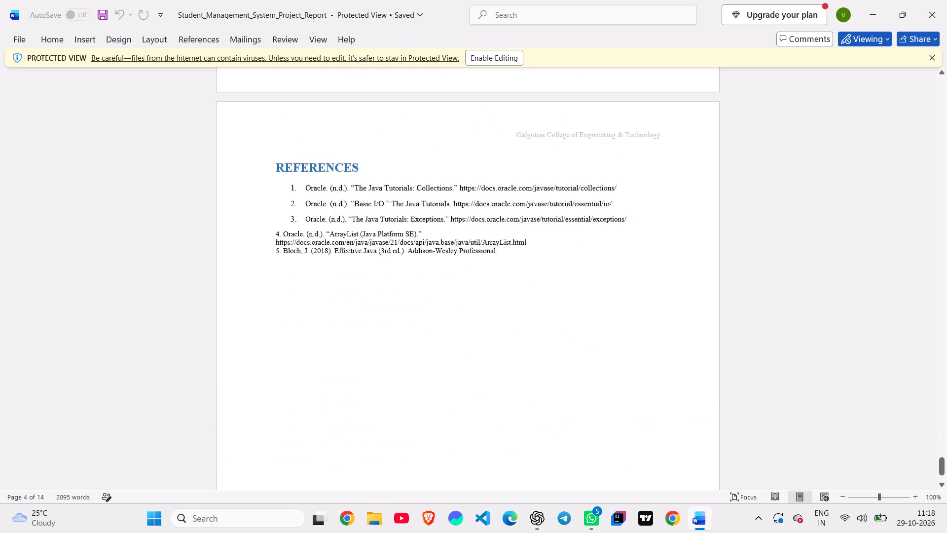
scroll(630, 306, "up", 4)
scroll(630, 306, "down", 2)
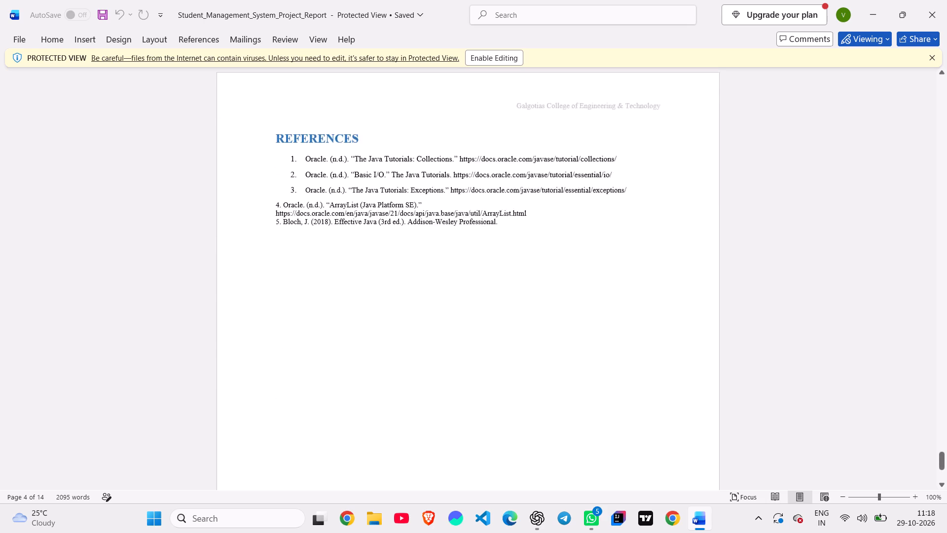
scroll(630, 306, "down", 1)
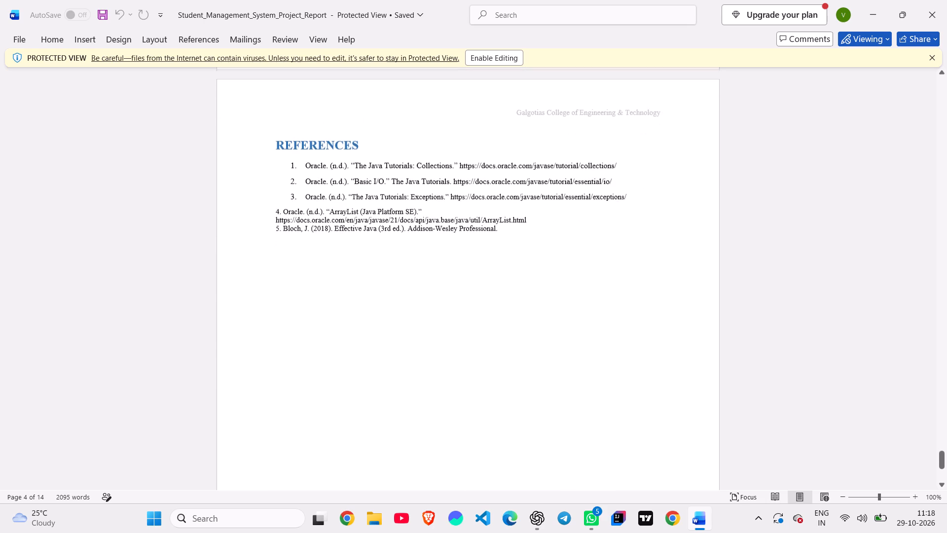
scroll(630, 306, "down", 5)
scroll(630, 306, "up", 11)
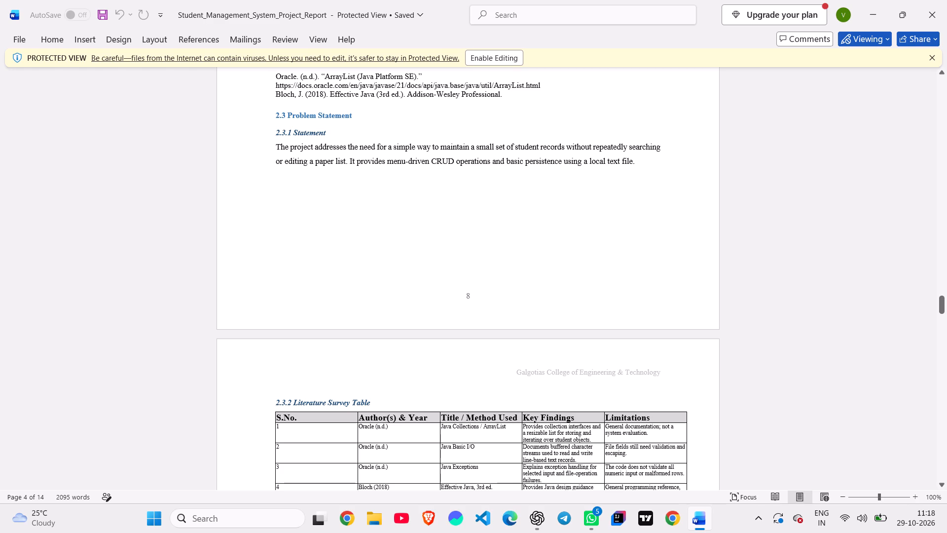
Enable editing for the protected report document.
left_click(503, 60)
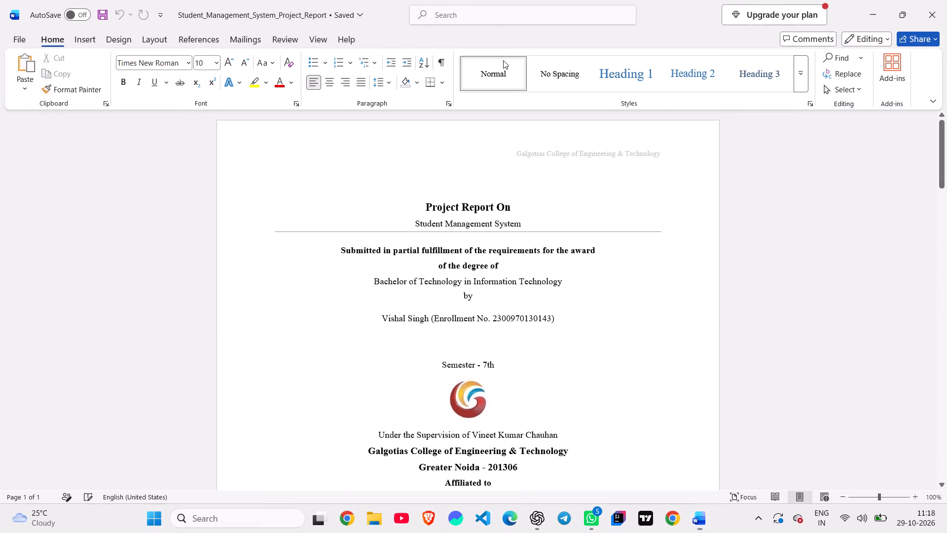
Change the semester on the report's cover page to the Roman numeral VII.
scroll(524, 342, "down", 4)
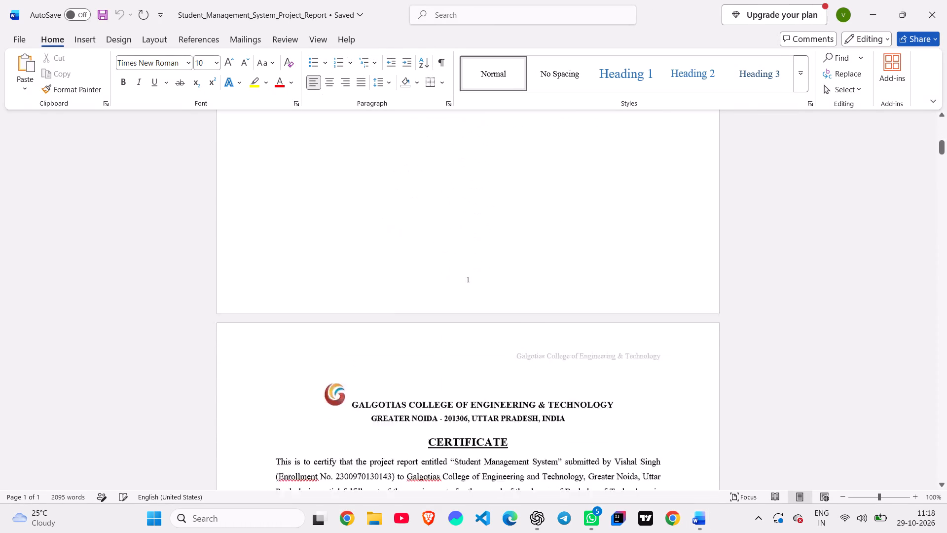
scroll(524, 342, "down", 2)
scroll(524, 342, "up", 2)
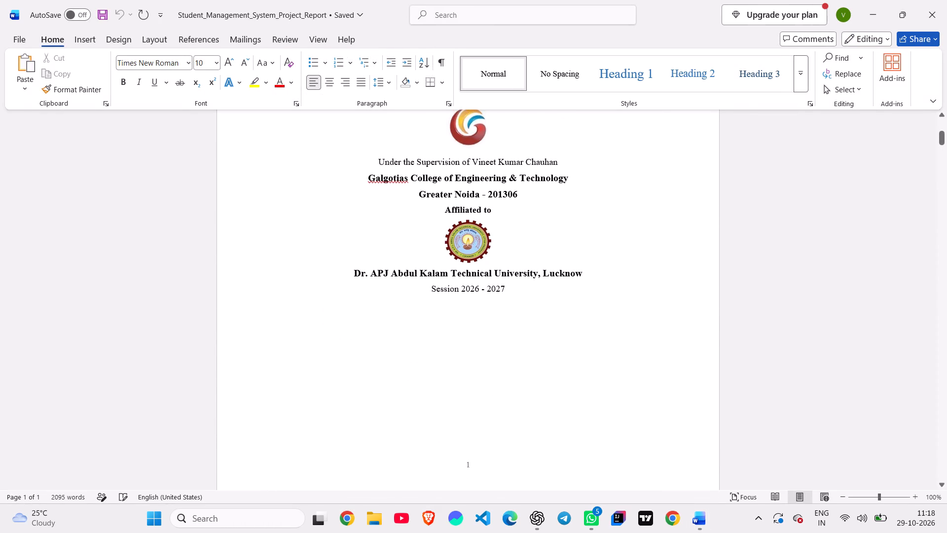
scroll(500, 292, "down", 3)
scroll(500, 292, "up", 4)
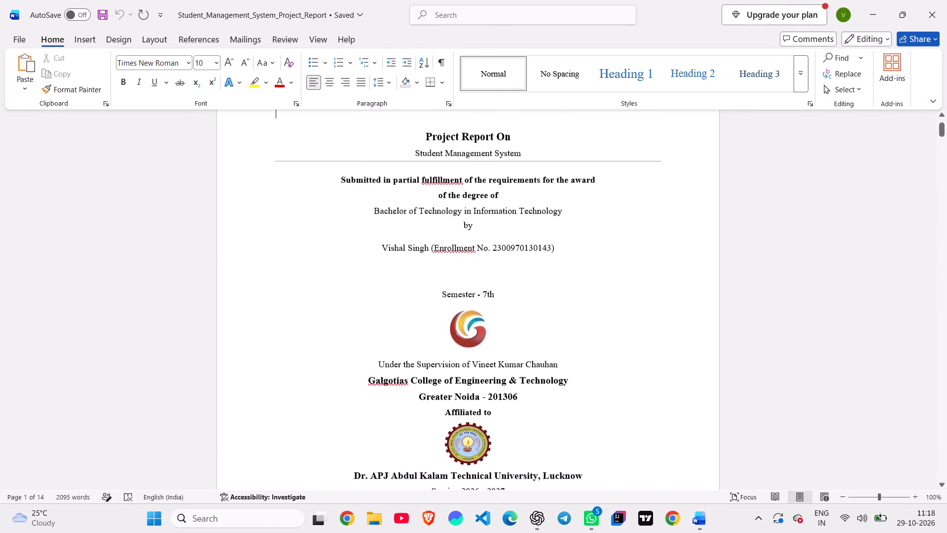
left_click(490, 343)
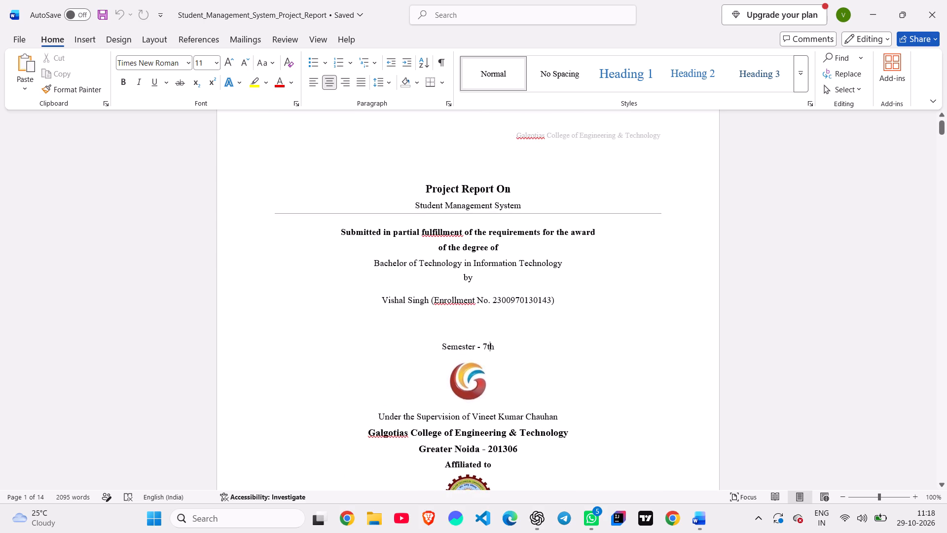
left_click(497, 346)
key("BackSpace")
key("BackSpace")
key("BackSpace")
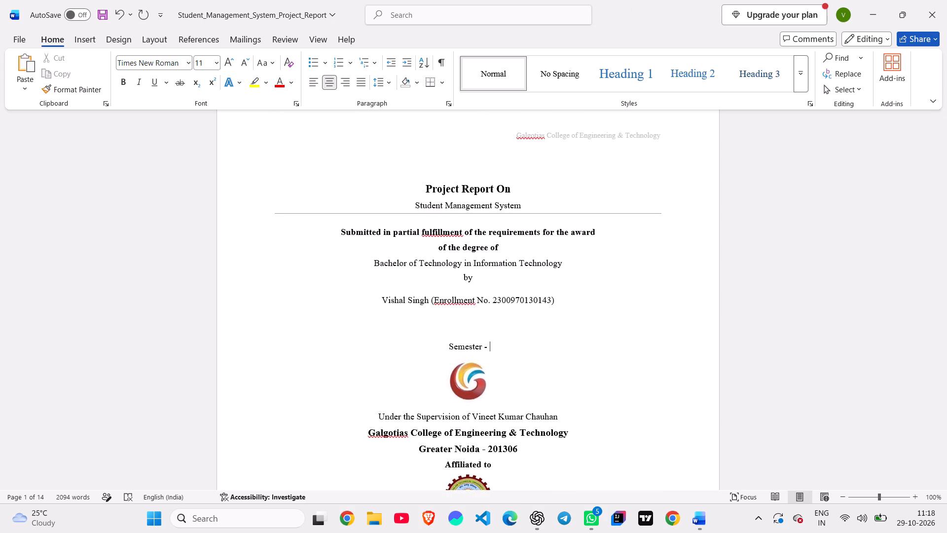
key("v")
key("BackSpace")
type("VII")
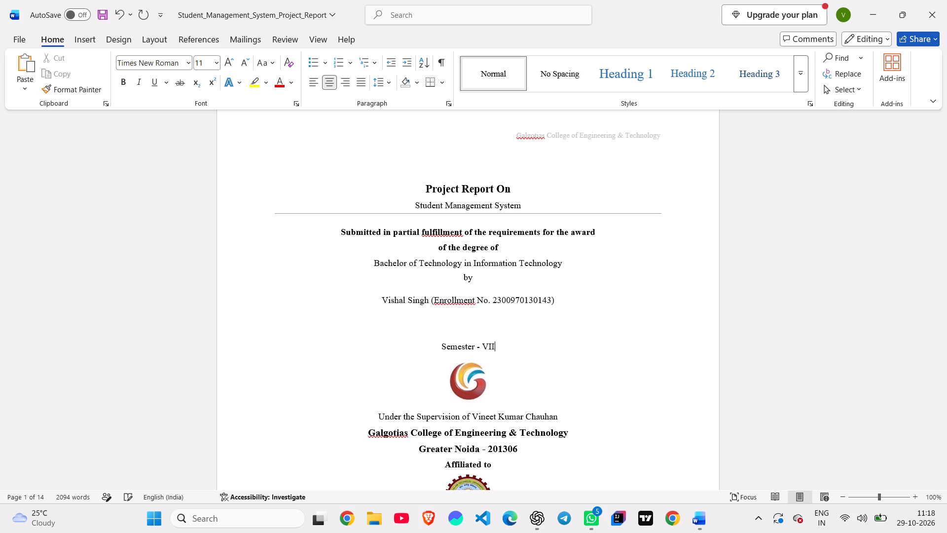
key("space")
type("TH")
key("BackSpace")
key("BackSpace")
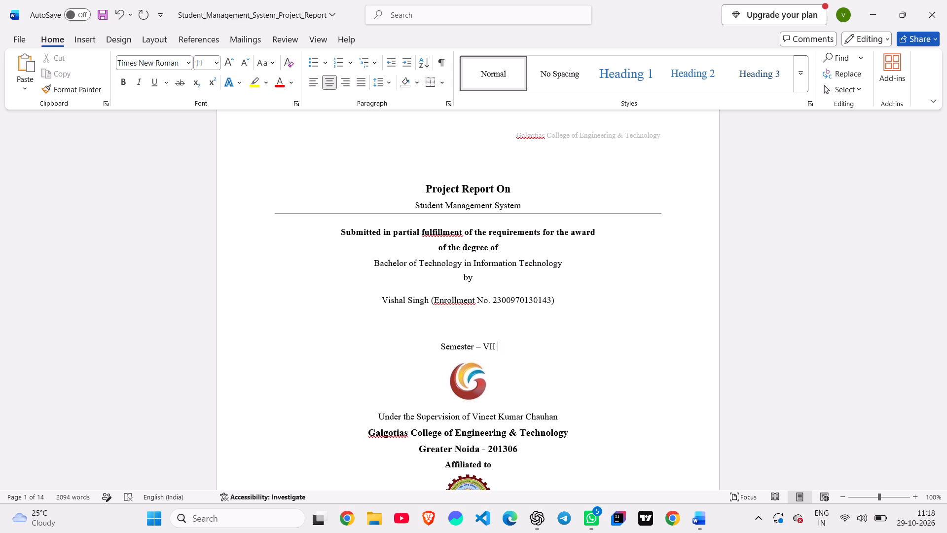
key("BackSpace")
key("BackSpace")
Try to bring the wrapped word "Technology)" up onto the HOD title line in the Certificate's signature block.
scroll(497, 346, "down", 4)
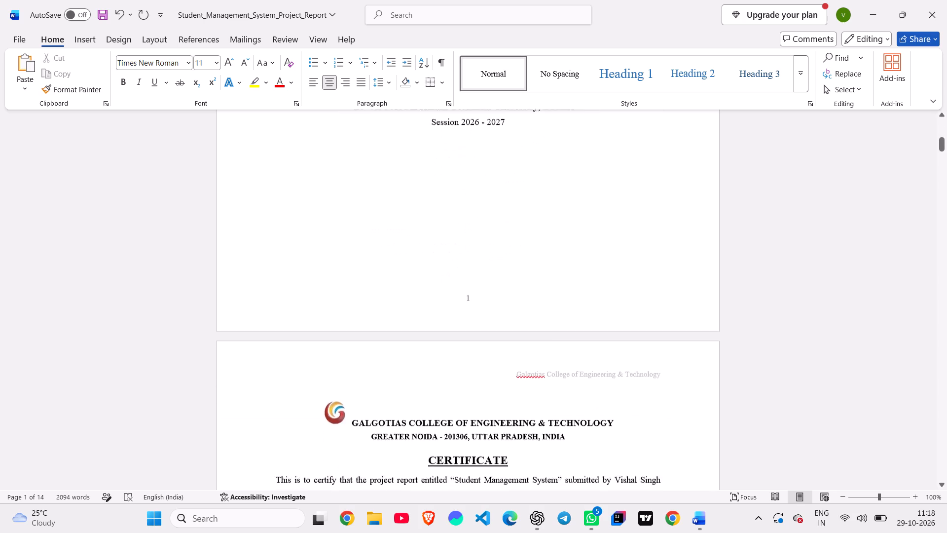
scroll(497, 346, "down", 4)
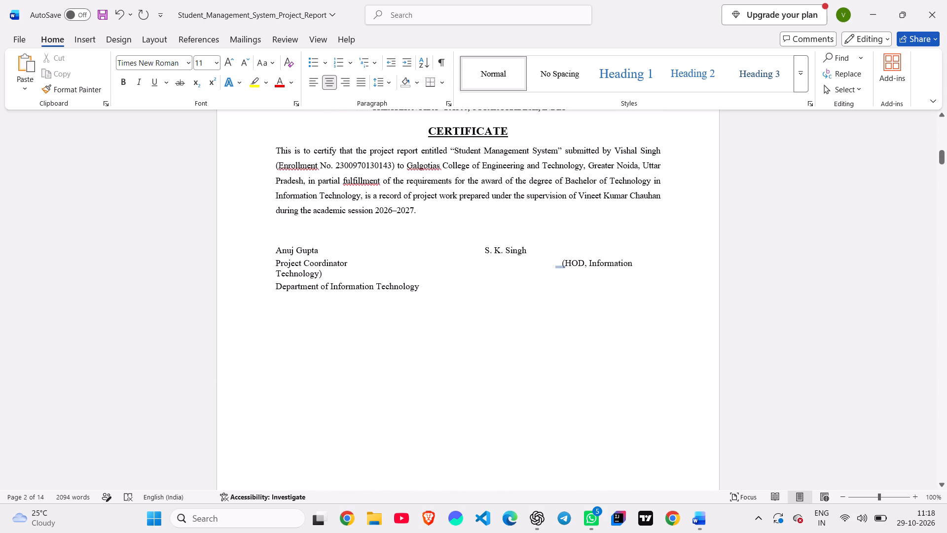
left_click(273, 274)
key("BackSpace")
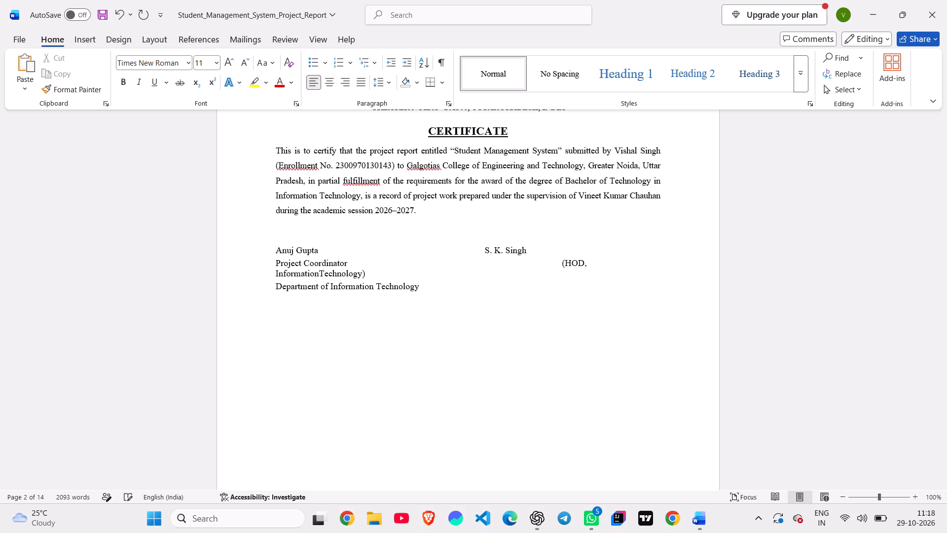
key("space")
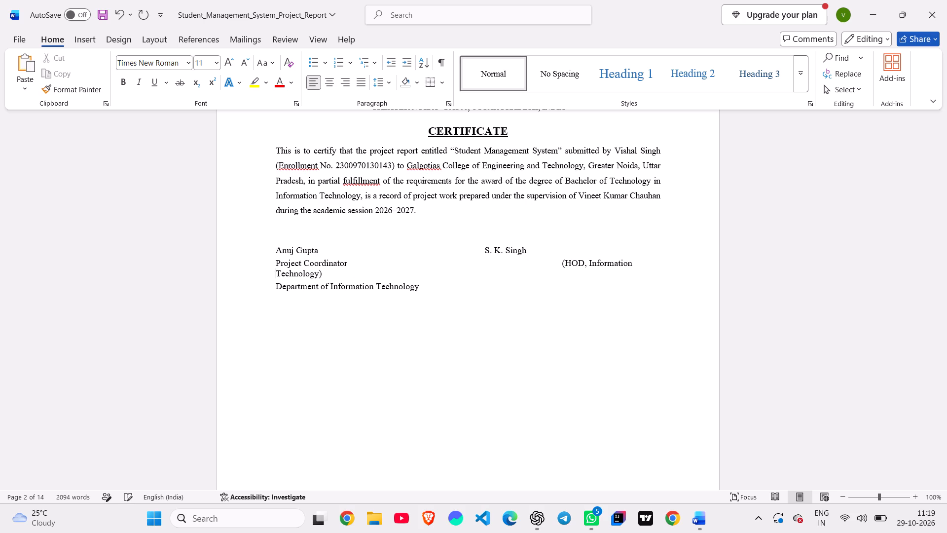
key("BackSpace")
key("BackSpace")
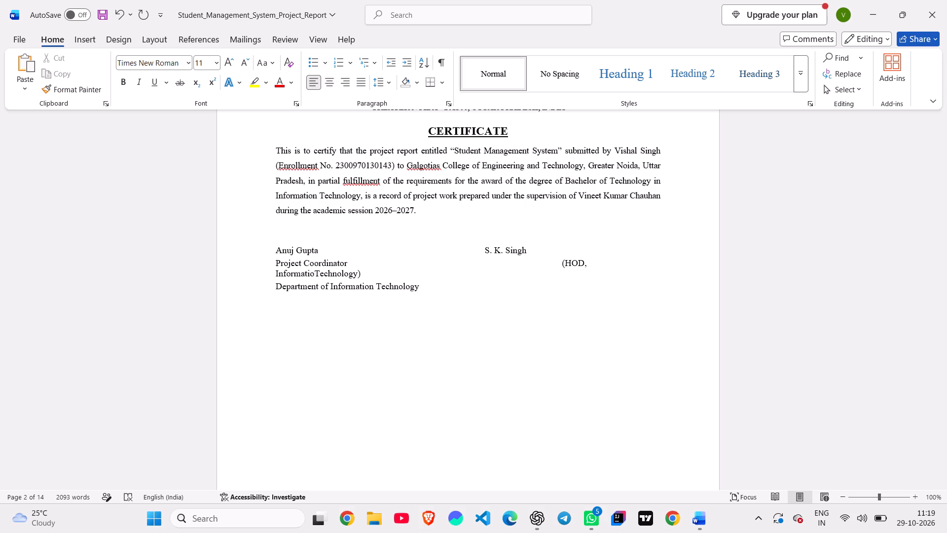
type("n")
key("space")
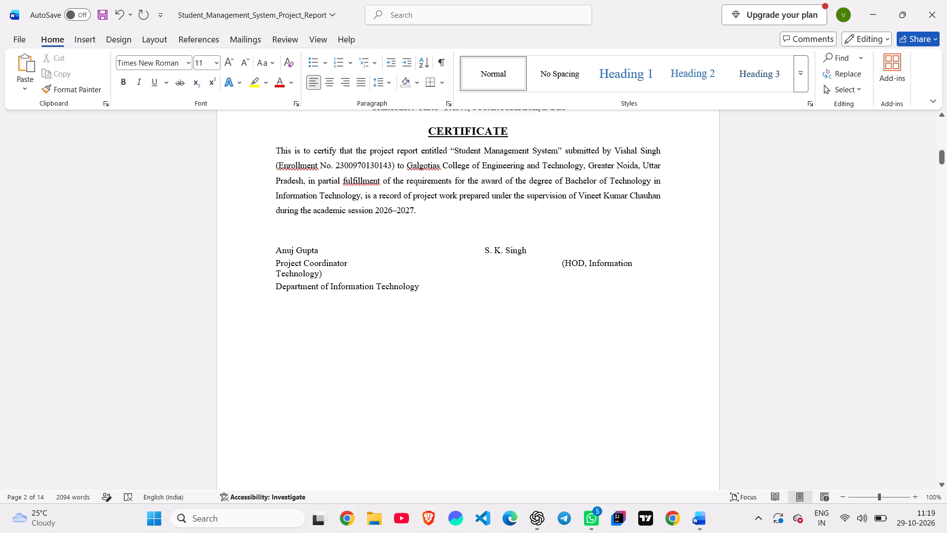
Delete the extra spacing before "(HOD, Information Technology)" on the Certificate page so the title fits on one line.
left_click(563, 265)
key("BackSpace")
key("BackSpace")
key("BackSpace")
key("BackSpace")
key("BackSpace")
key("BackSpace")
key("BackSpace")
key("BackSpace")
key("BackSpace")
key("BackSpace")
key("BackSpace")
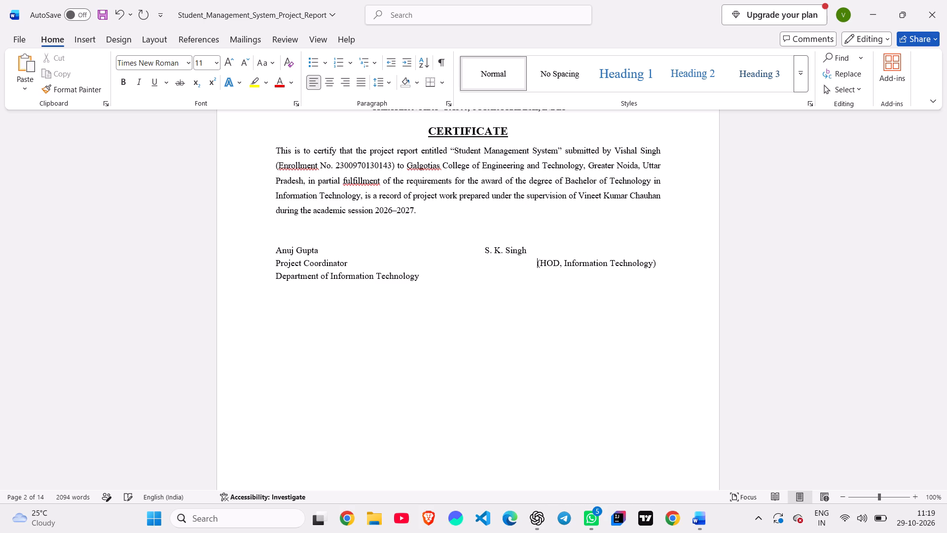
key("BackSpace")
key("BackSpace")
key("BackSpace")
key("BackSpace")
key("BackSpace")
key("BackSpace")
key("BackSpace")
key("BackSpace")
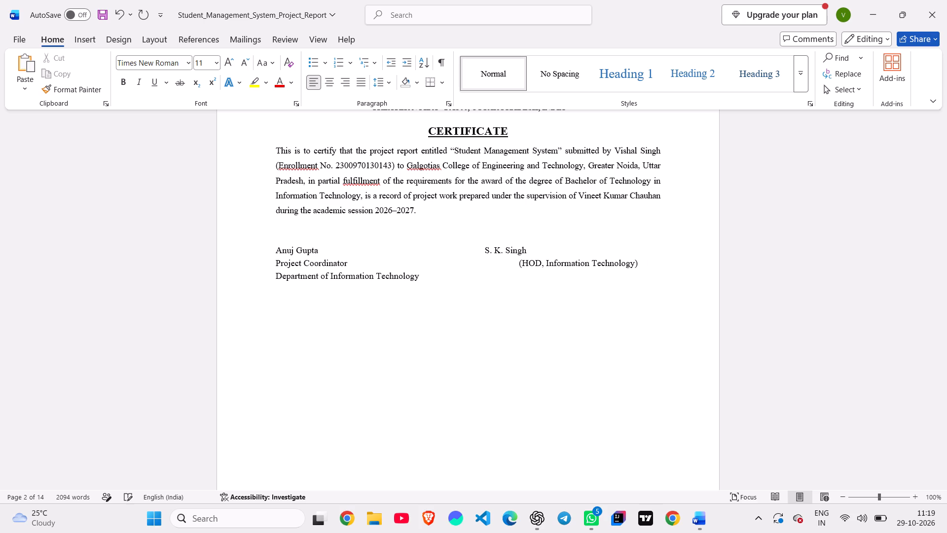
Add spacing before the HOD's name in the Certificate's signature block to place it over the HOD title line.
left_click(476, 247)
key("space")
key("space")
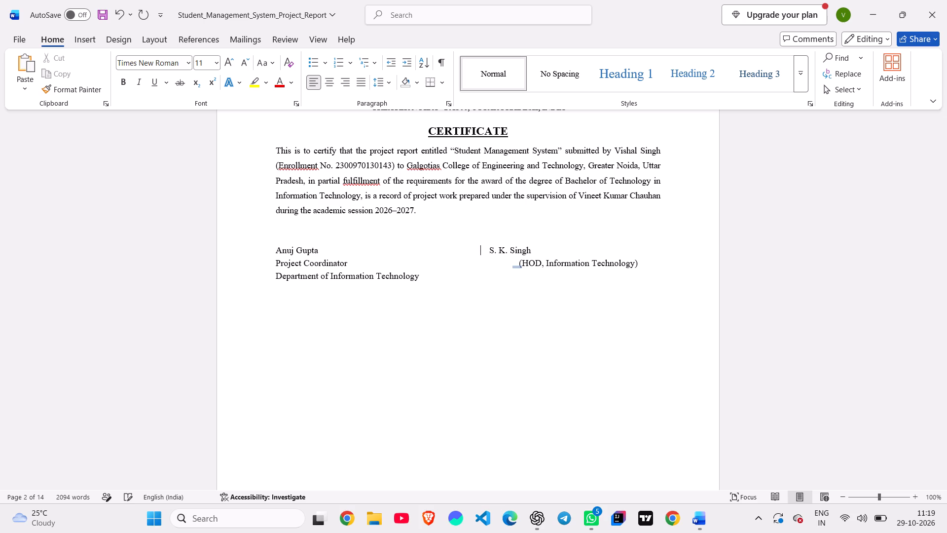
key("space")
key("space")
key("space")
key("space")
key("space")
key("space")
key("space")
key("space")
key("space")
key("space")
key("space")
key("space")
key("space")
key("space")
key("space")
key("space")
key("space")
key("space")
key("space")
key("space")
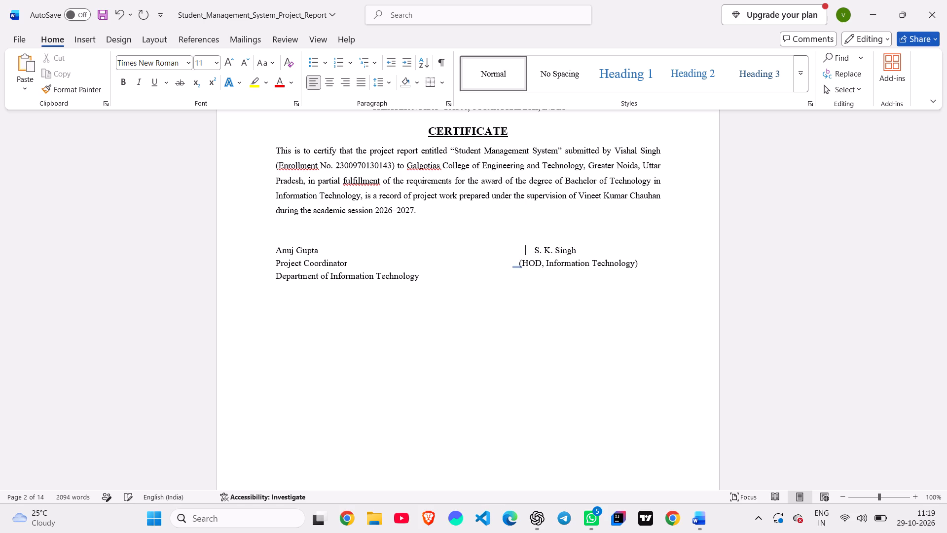
key("space")
key("space")
key("space")
key("space")
Add the prefix "Dr." to the HOD's name on the Certificate page and remove the gap between them.
type("dr")
key("BackSpace")
key("BackSpace")
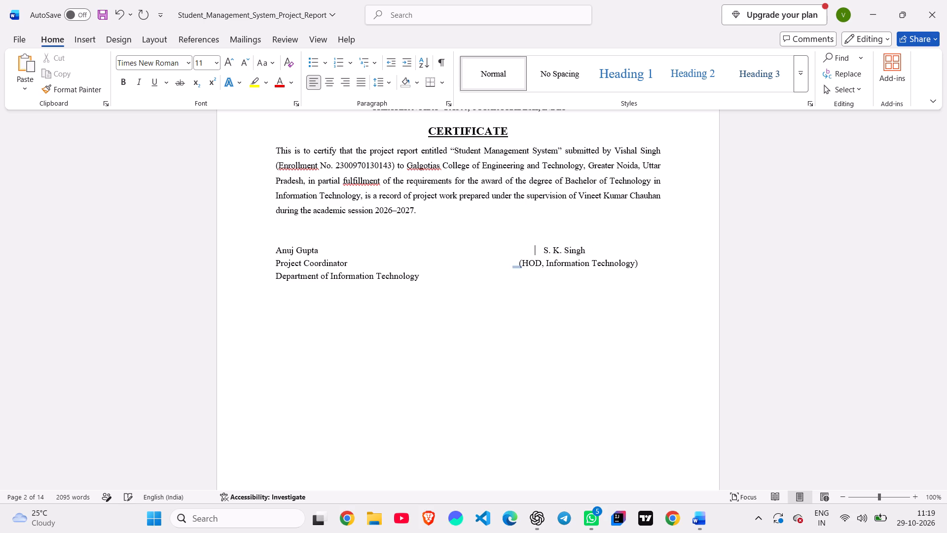
type("Dr")
key("period")
key("Right")
key("Right")
key("Right")
key("Right")
key("BackSpace")
key("BackSpace")
key("BackSpace")
key("BackSpace")
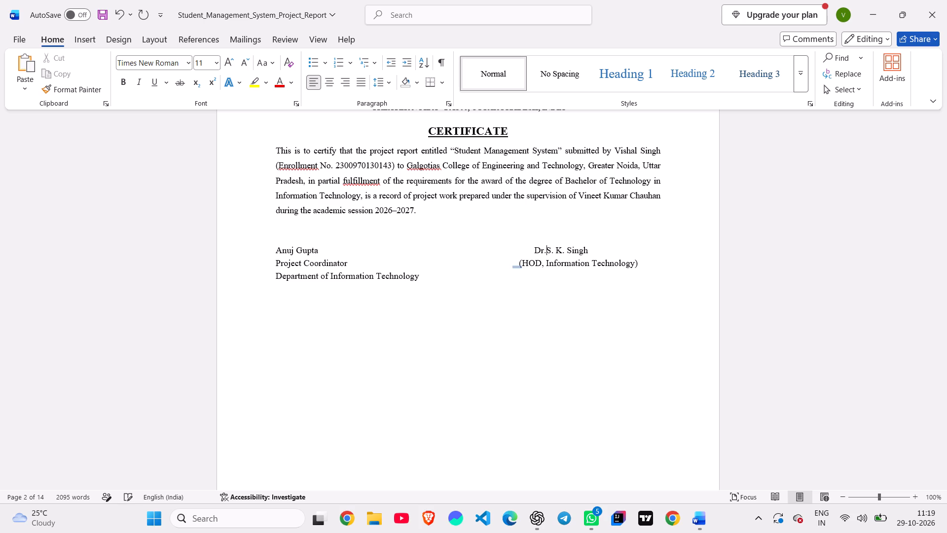
Remove the "Dr." prefix from the HOD's name in the Certificate's signature block.
key("space")
key("BackSpace")
key("BackSpace")
key("BackSpace")
key("BackSpace")
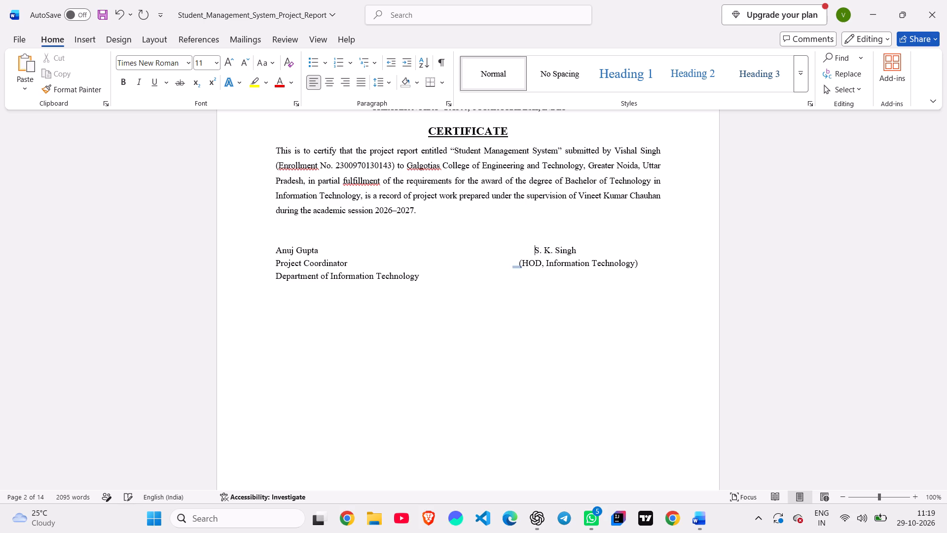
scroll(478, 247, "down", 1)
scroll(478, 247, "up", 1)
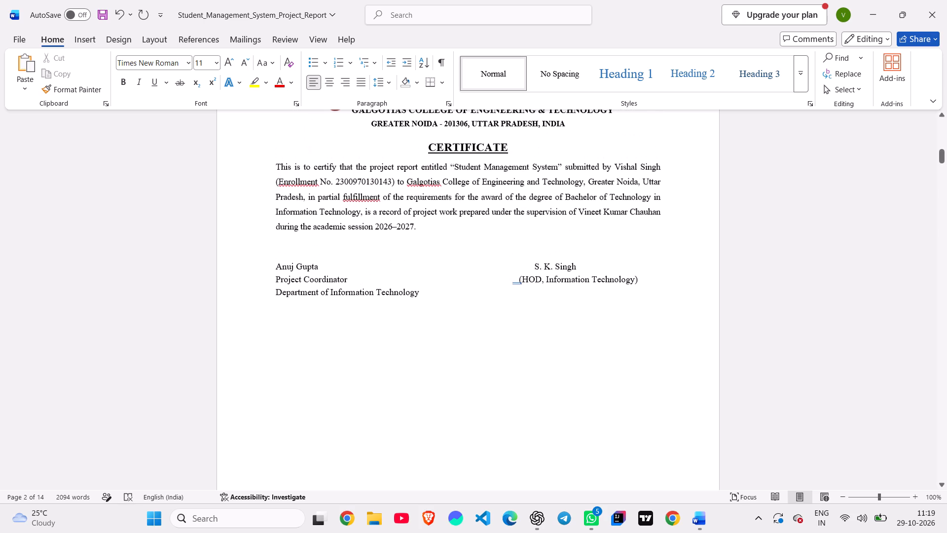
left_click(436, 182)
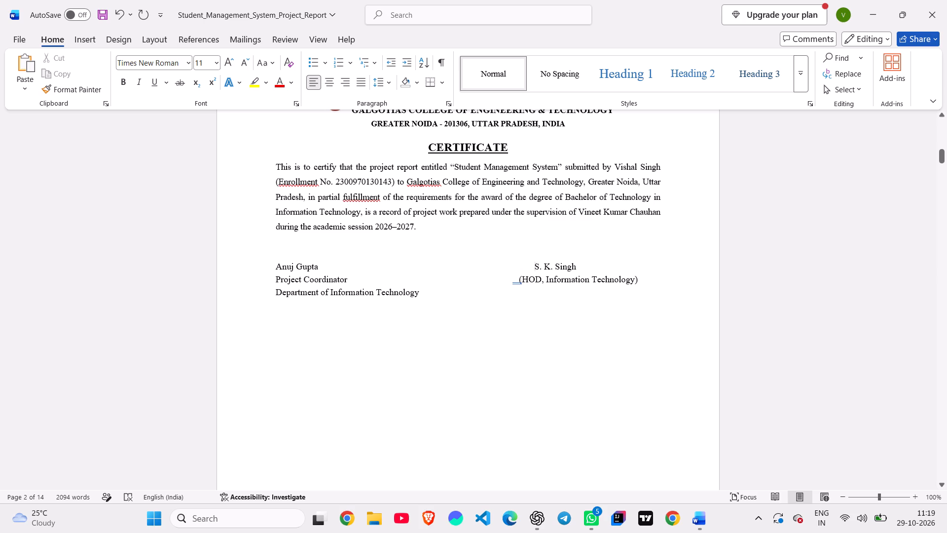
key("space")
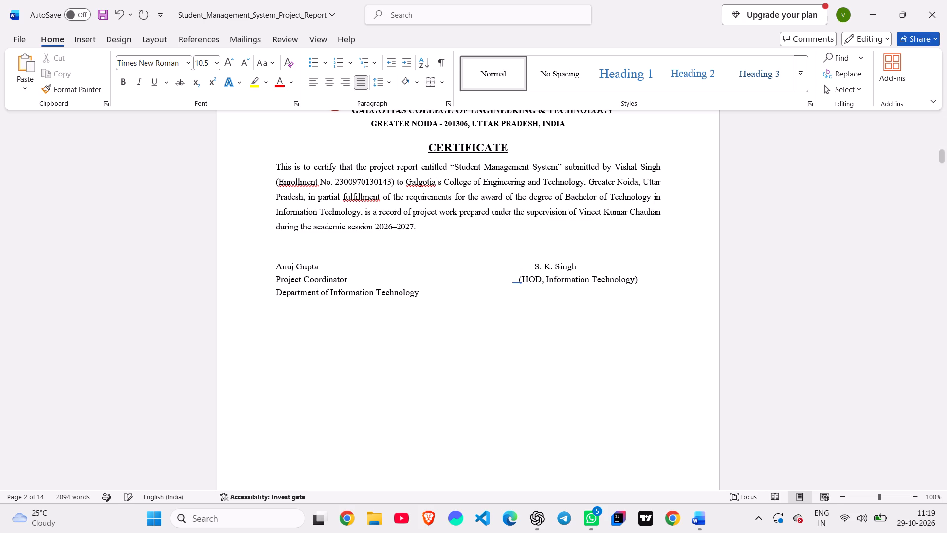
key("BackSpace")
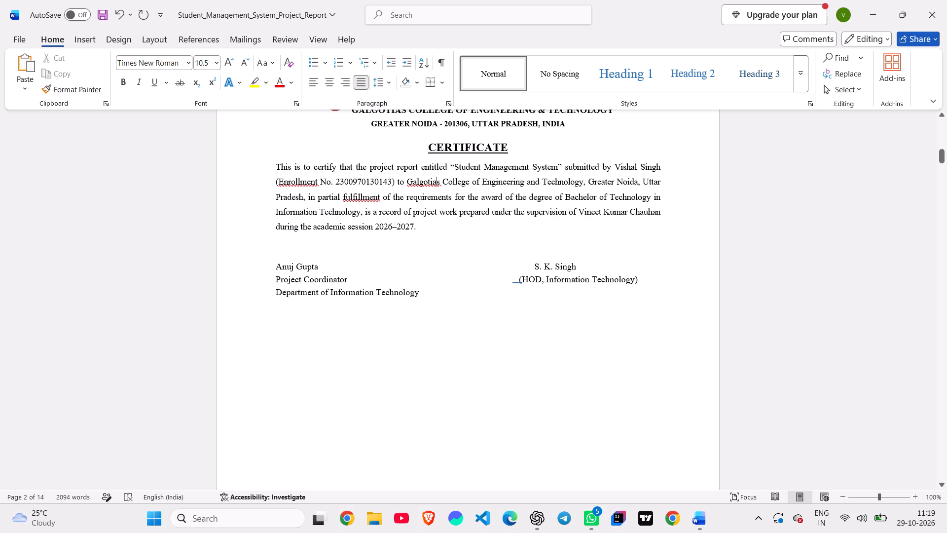
Review the report's cover page from the title down to the university name and session.
scroll(400, 208, "up", 2)
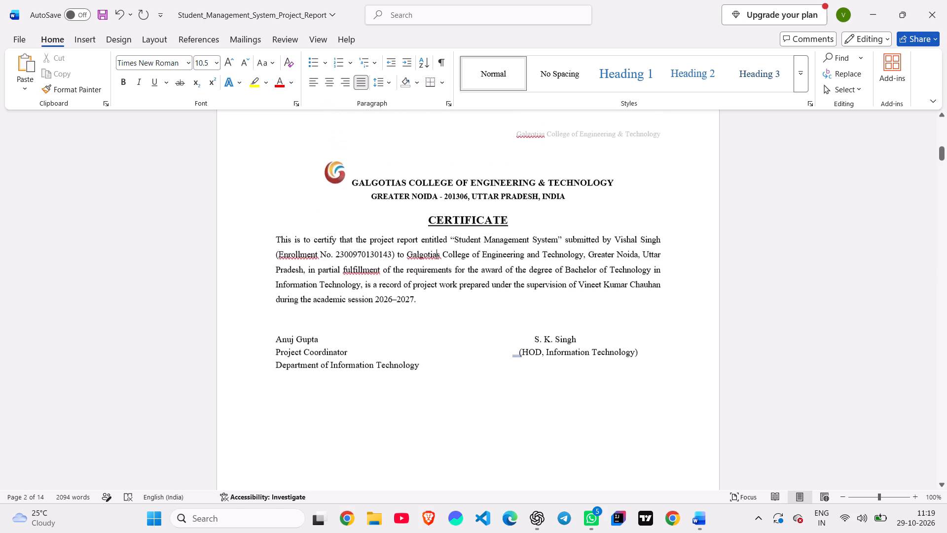
scroll(400, 208, "up", 6)
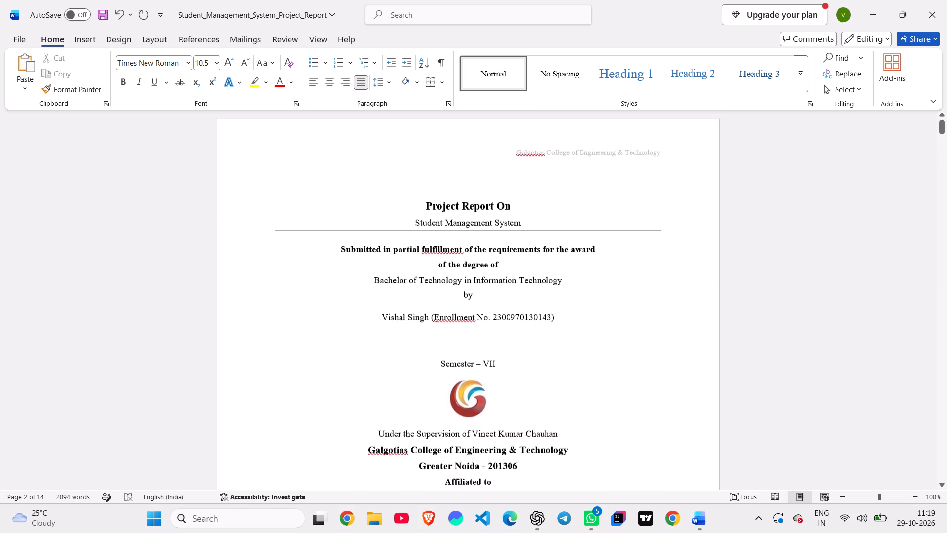
scroll(400, 208, "up", 1)
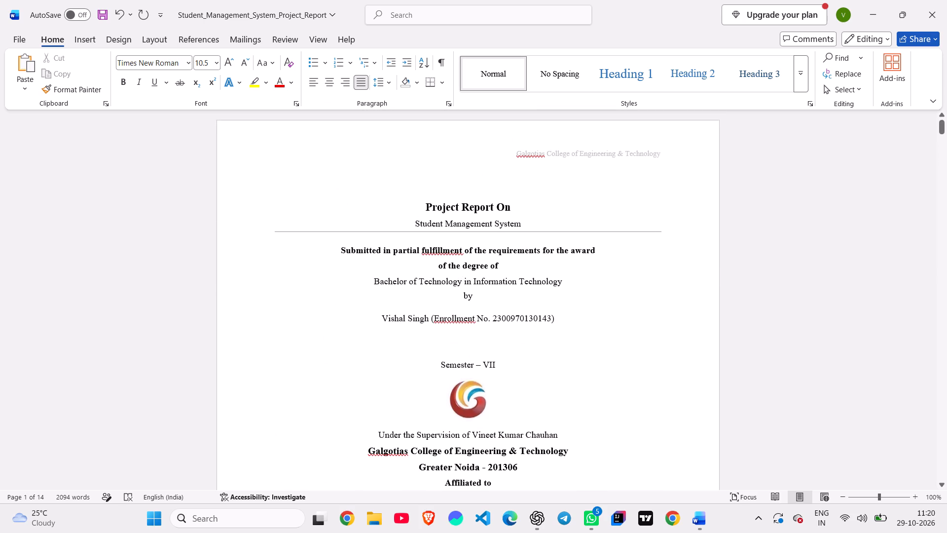
scroll(400, 208, "down", 2)
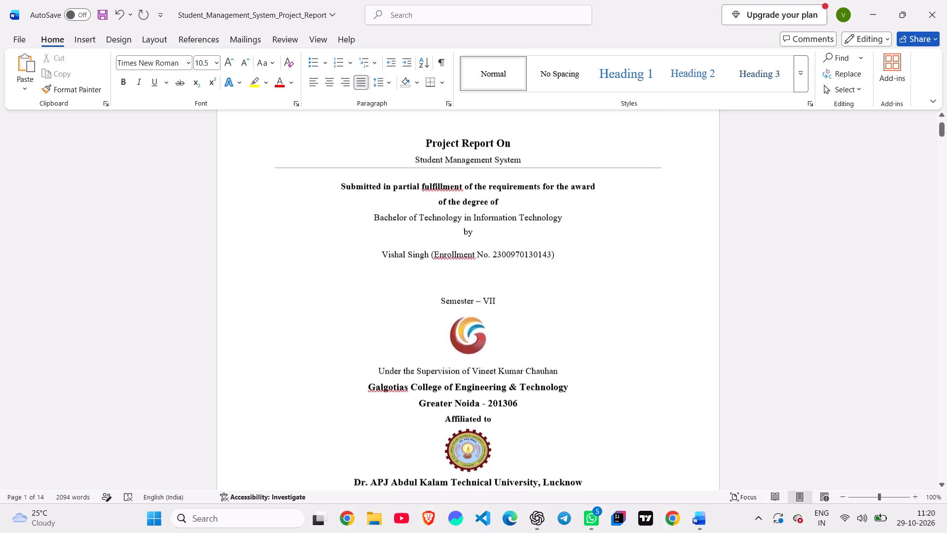
scroll(400, 208, "down", 2)
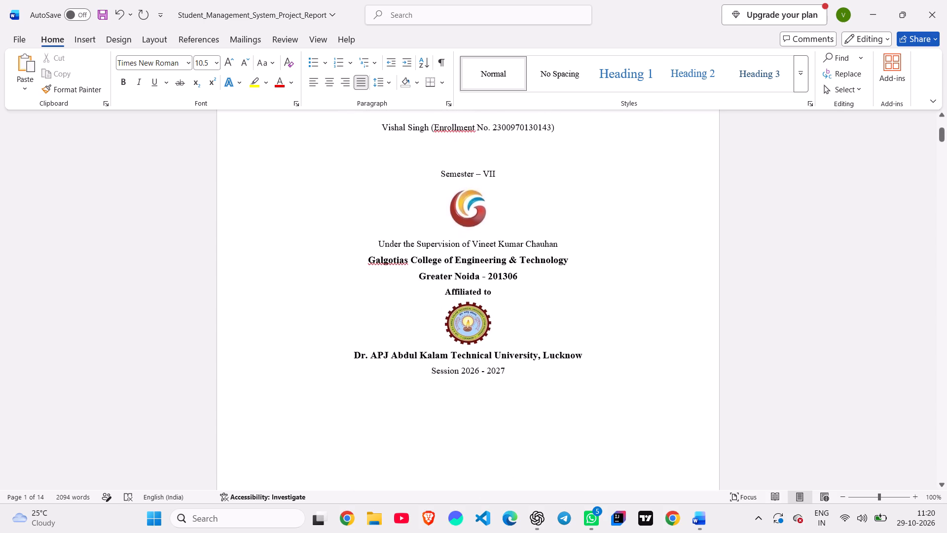
Review the Certificate page and read through the Acknowledgement page.
scroll(400, 208, "down", 5)
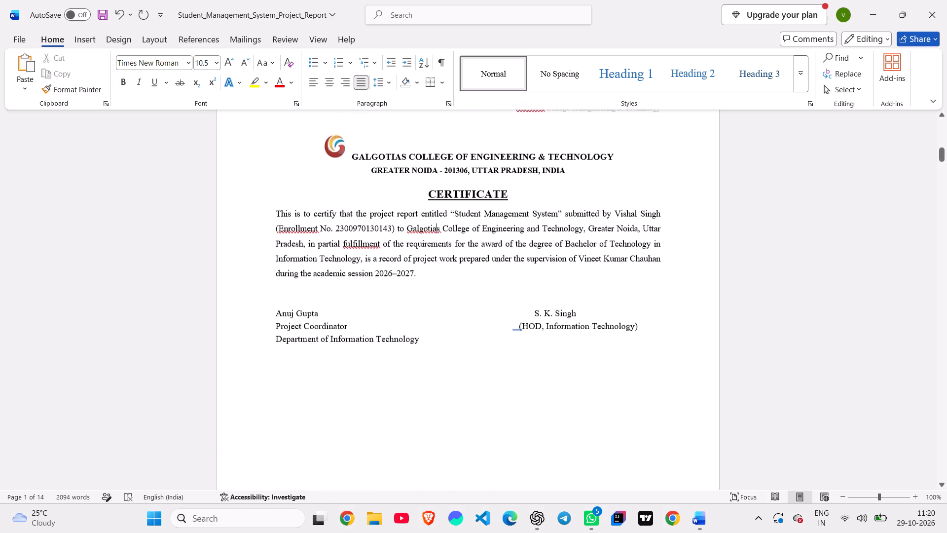
scroll(400, 208, "down", 6)
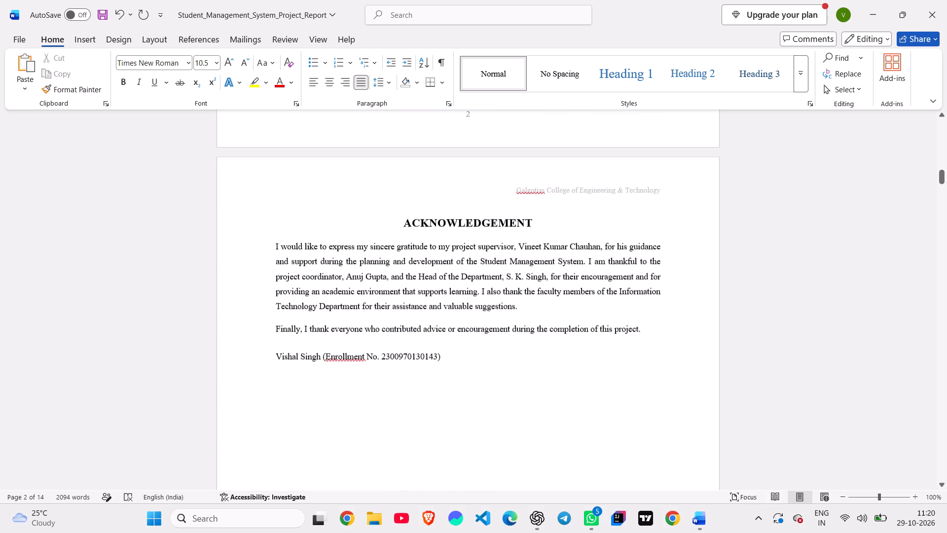
scroll(400, 208, "down", 1)
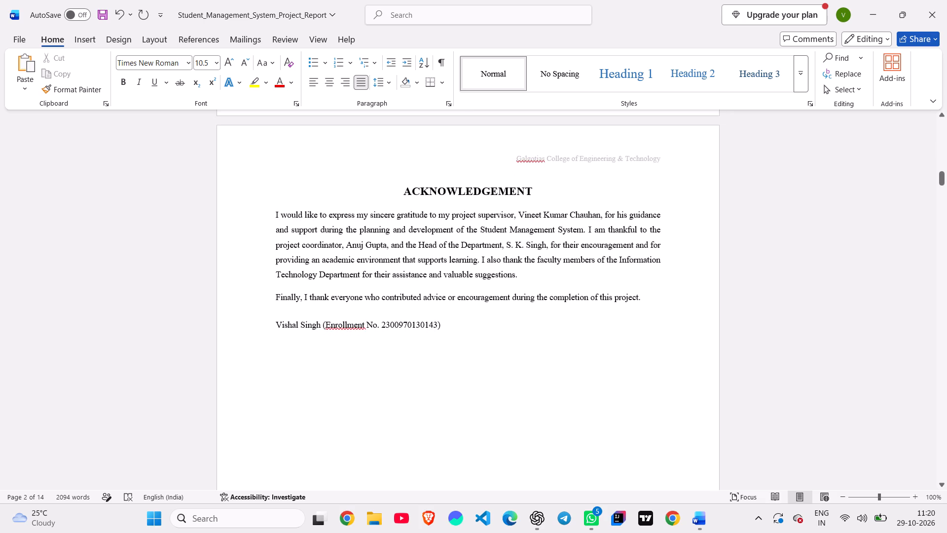
scroll(400, 208, "down", 1)
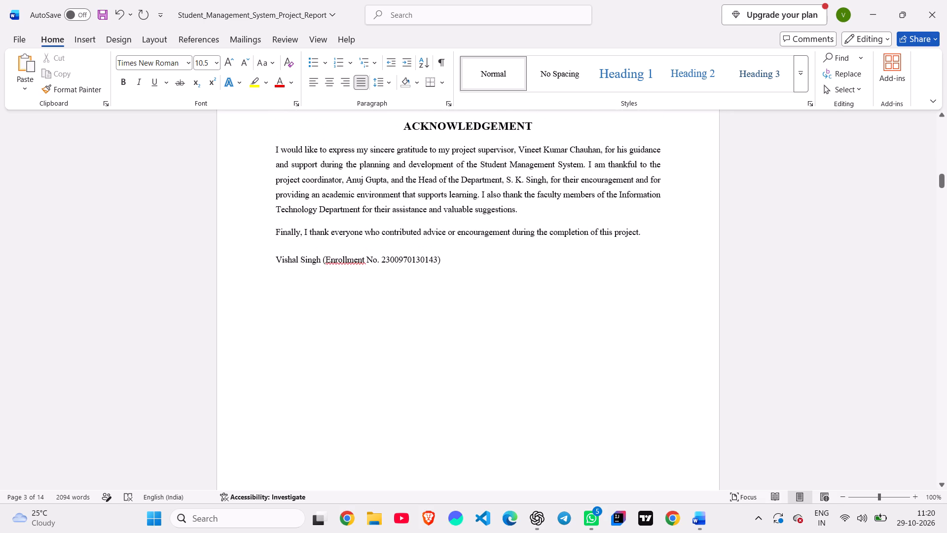
scroll(366, 249, "down", 2)
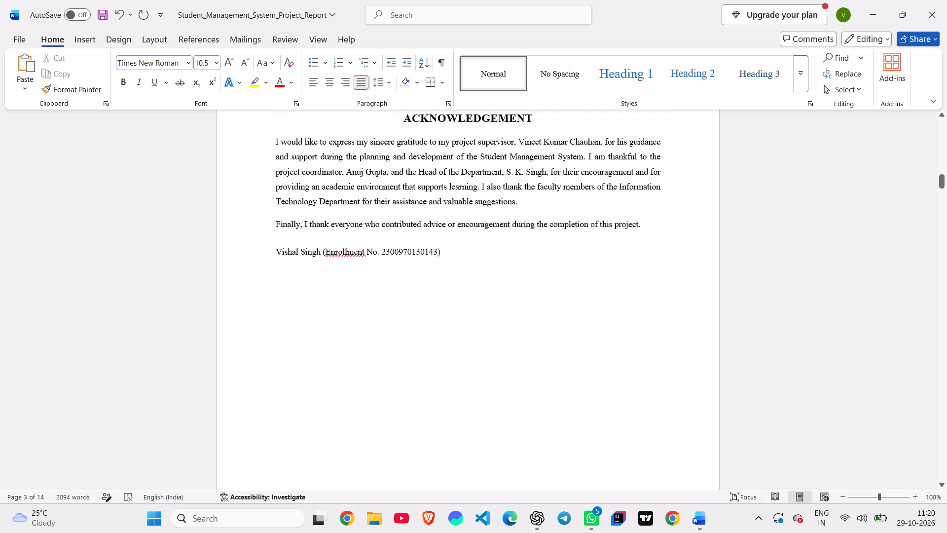
scroll(366, 249, "down", 3)
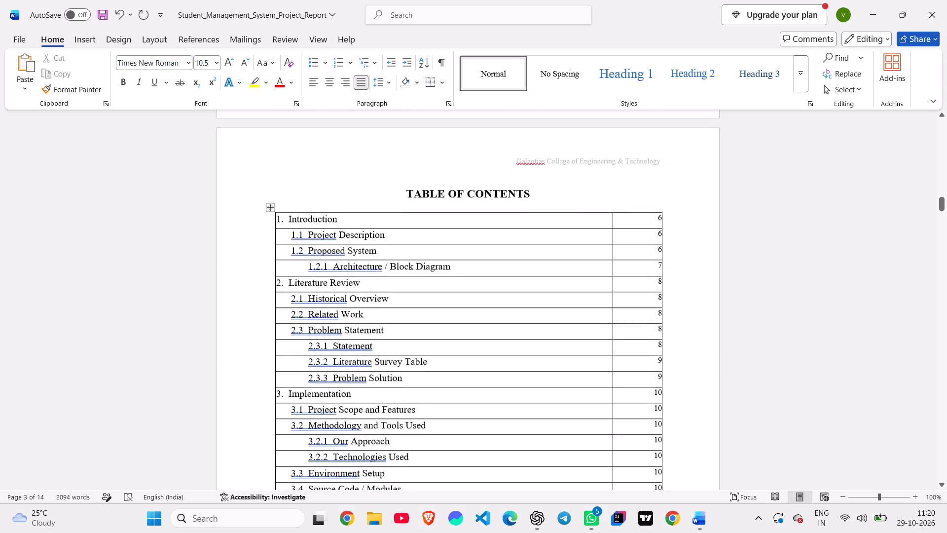
scroll(366, 249, "up", 1)
scroll(366, 249, "down", 3)
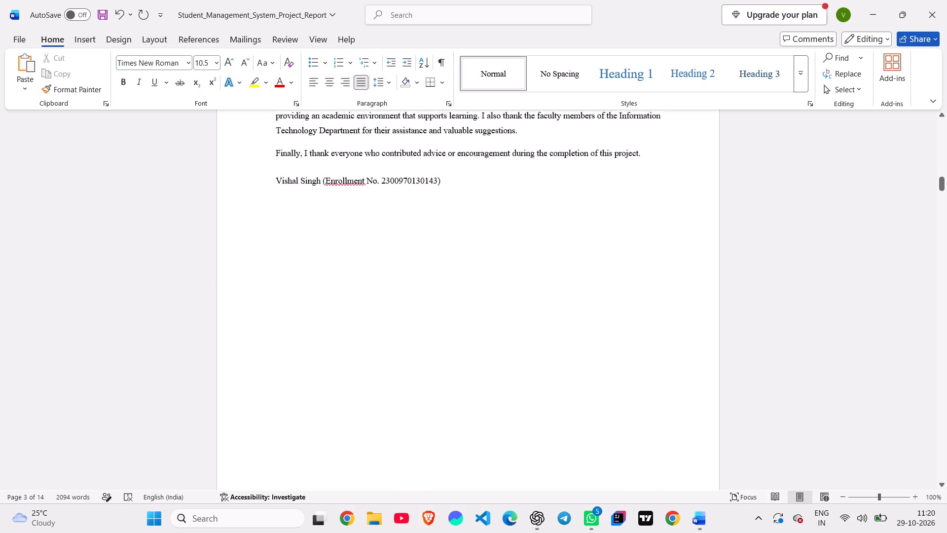
Look over the Abstract, the Introduction chapter and the architecture diagram page.
scroll(366, 249, "down", 4)
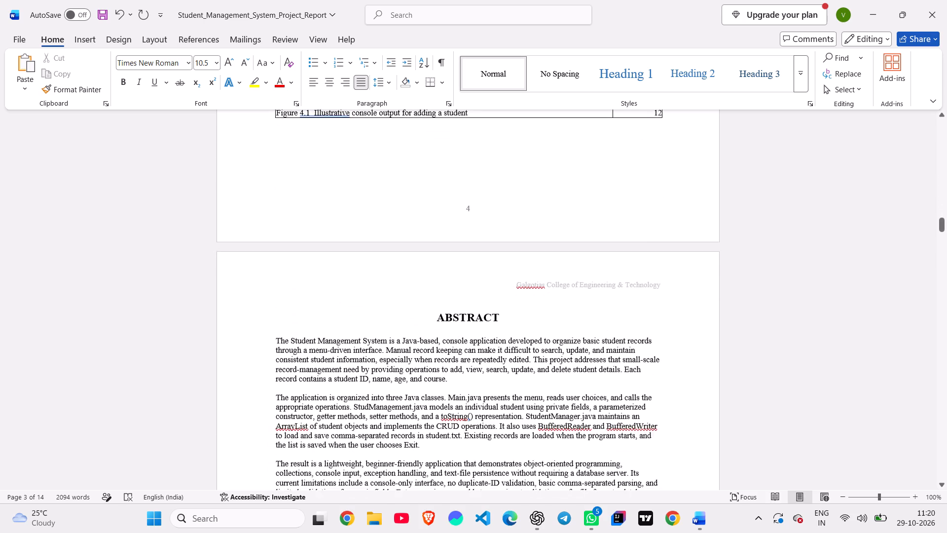
scroll(366, 249, "down", 7)
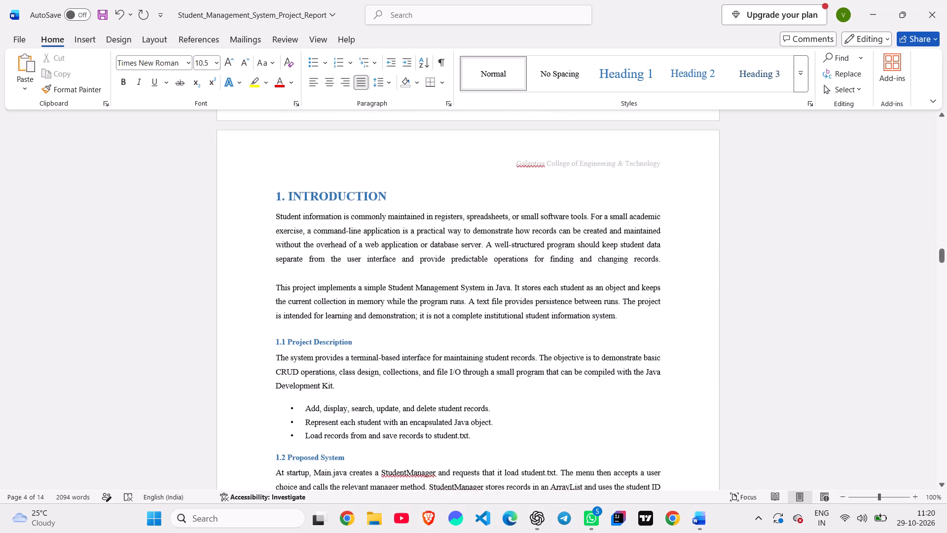
scroll(366, 249, "down", 1)
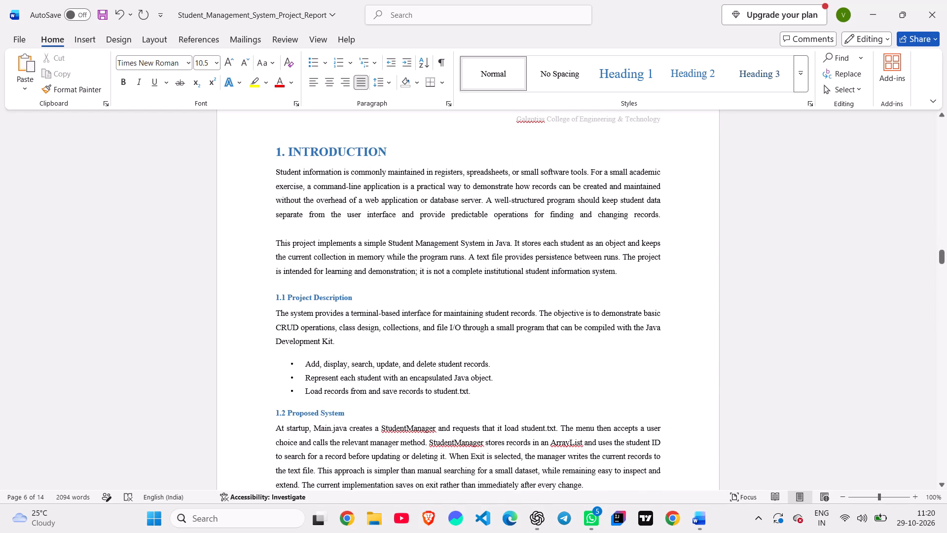
scroll(366, 249, "down", 9)
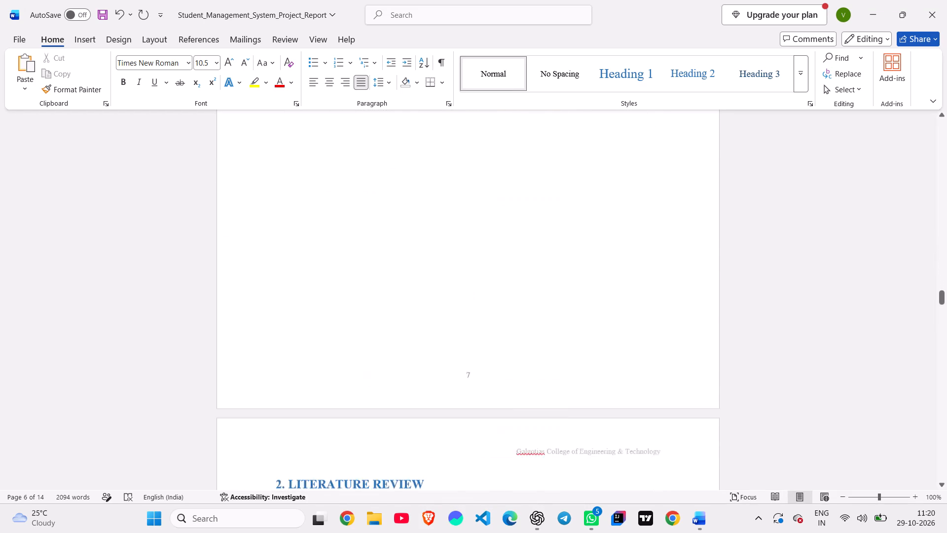
scroll(366, 249, "down", 1)
scroll(366, 249, "up", 5)
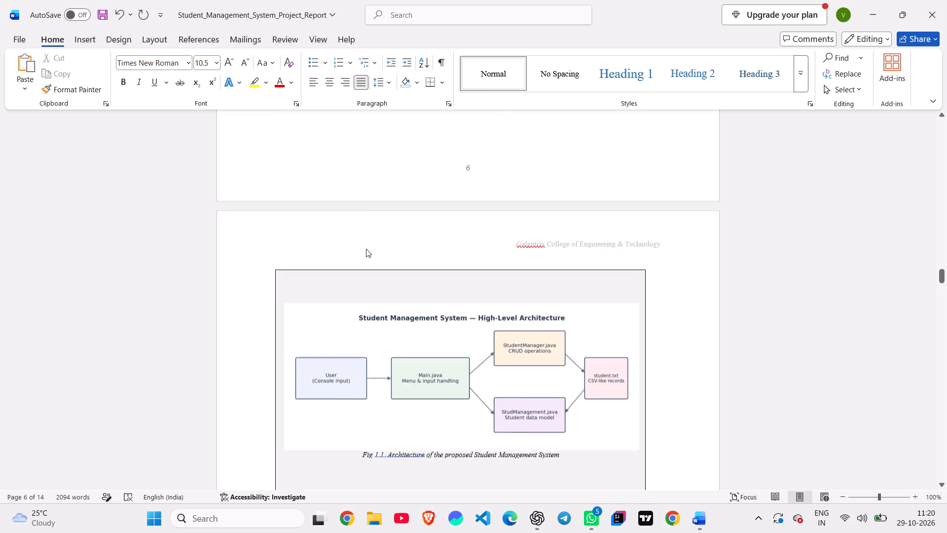
scroll(366, 249, "up", 1)
Look over the Literature Review chapter, including the Related Work and Problem Statement sections.
scroll(366, 249, "down", 11)
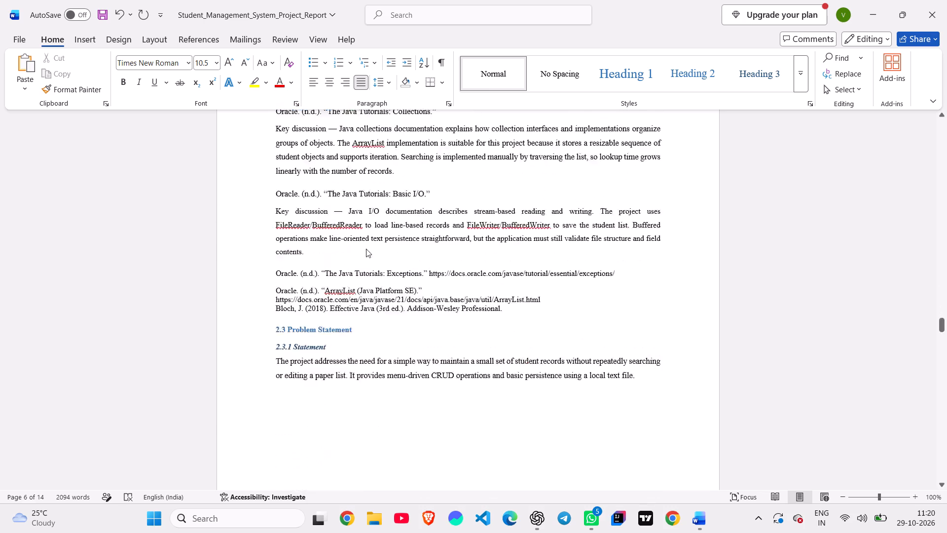
scroll(366, 249, "down", 2)
scroll(366, 249, "up", 4)
scroll(366, 249, "right", 1)
scroll(366, 249, "up", 1)
scroll(366, 249, "right", 1)
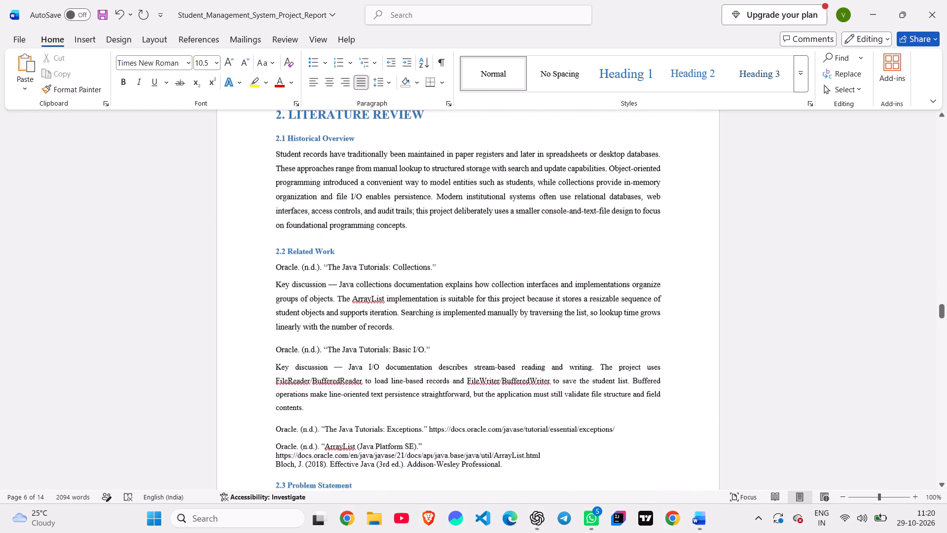
scroll(366, 249, "right", 1)
scroll(366, 249, "down", 3)
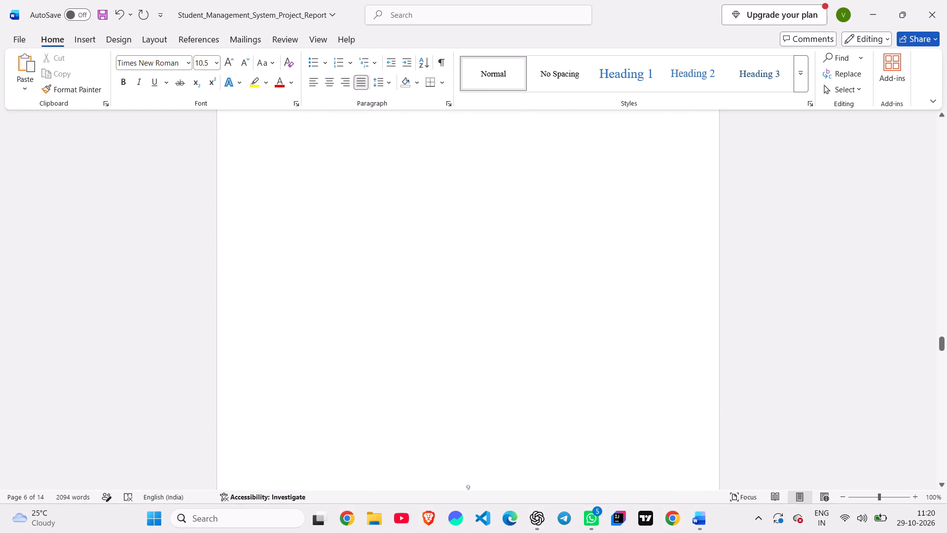
Look over the program flow and file structure diagrams, the functional test table and the References page.
scroll(366, 249, "down", 3)
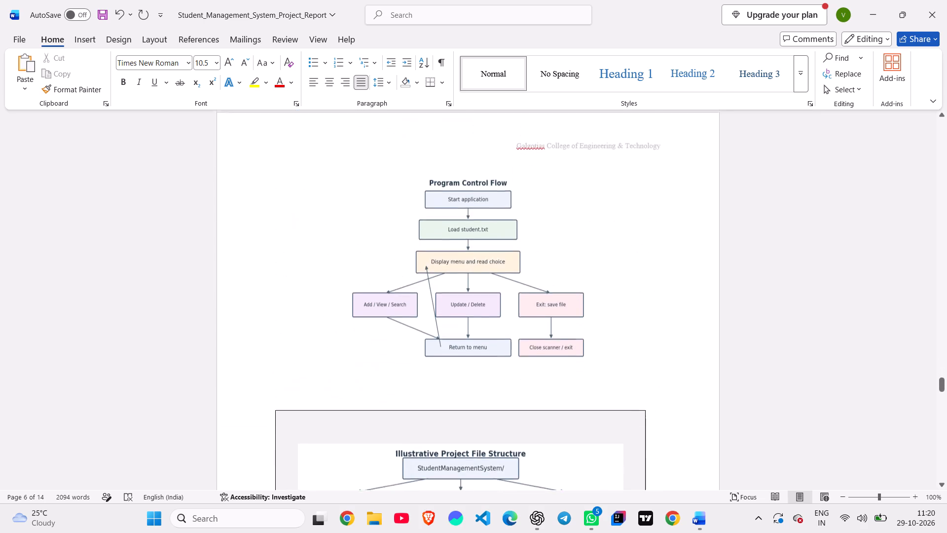
scroll(366, 249, "down", 3)
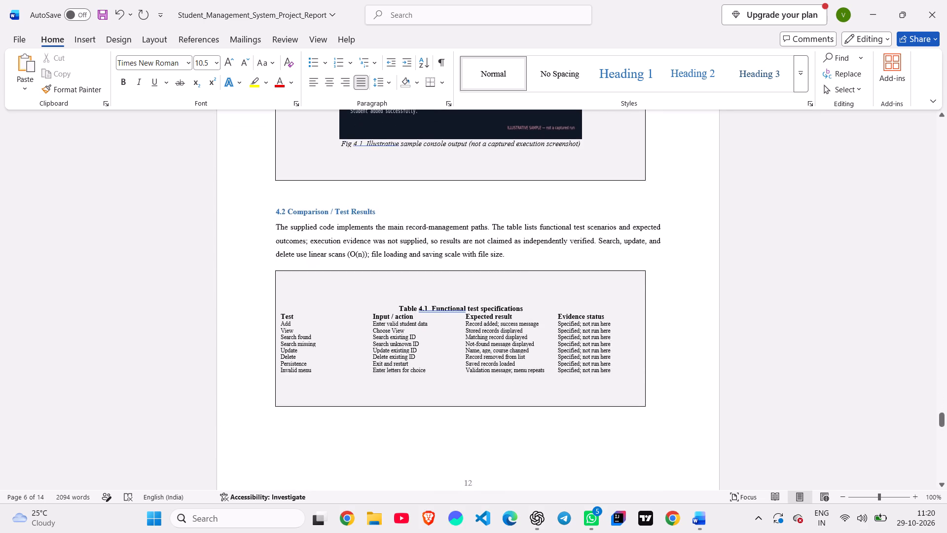
scroll(366, 249, "down", 3)
scroll(366, 249, "up", 4)
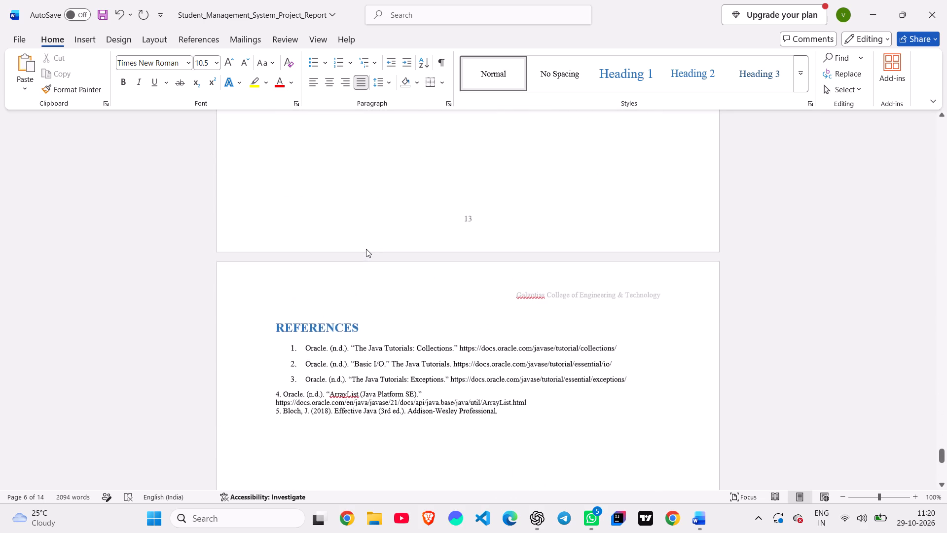
scroll(366, 249, "right", 1)
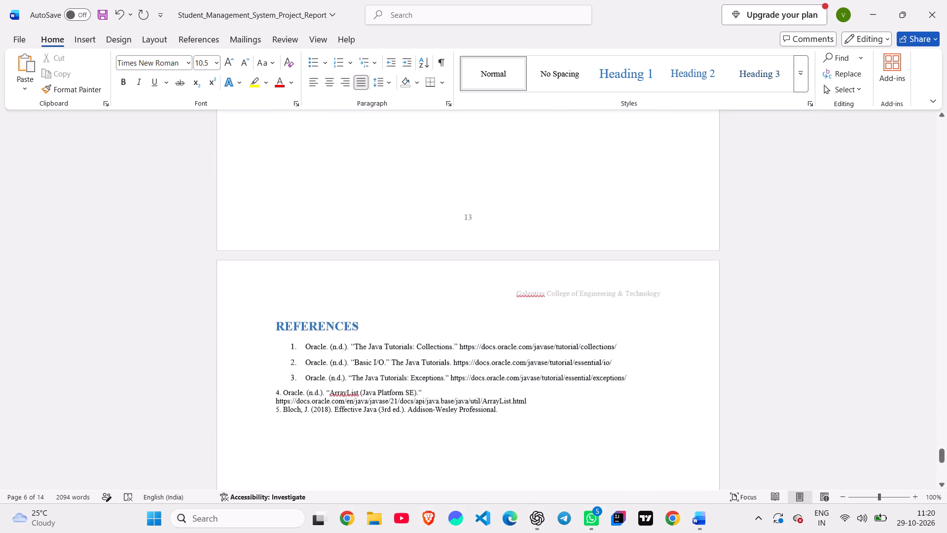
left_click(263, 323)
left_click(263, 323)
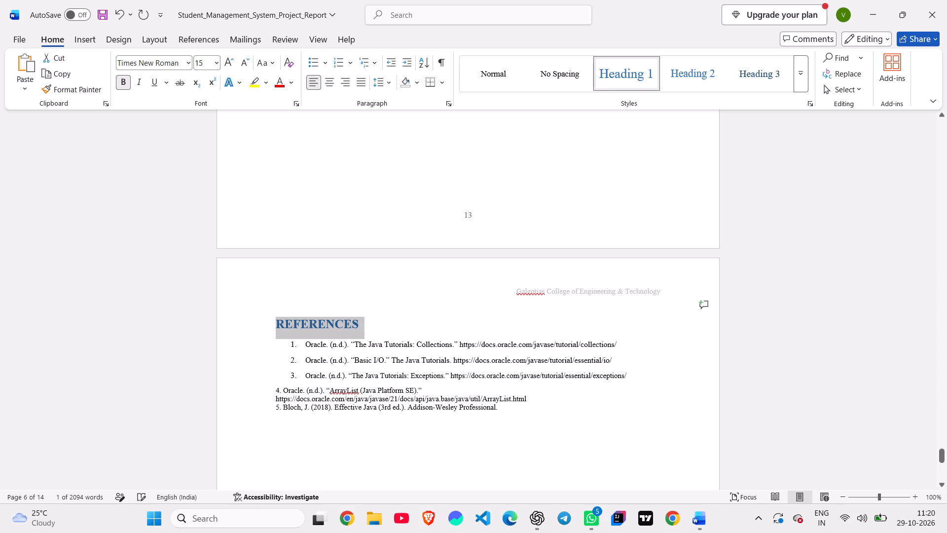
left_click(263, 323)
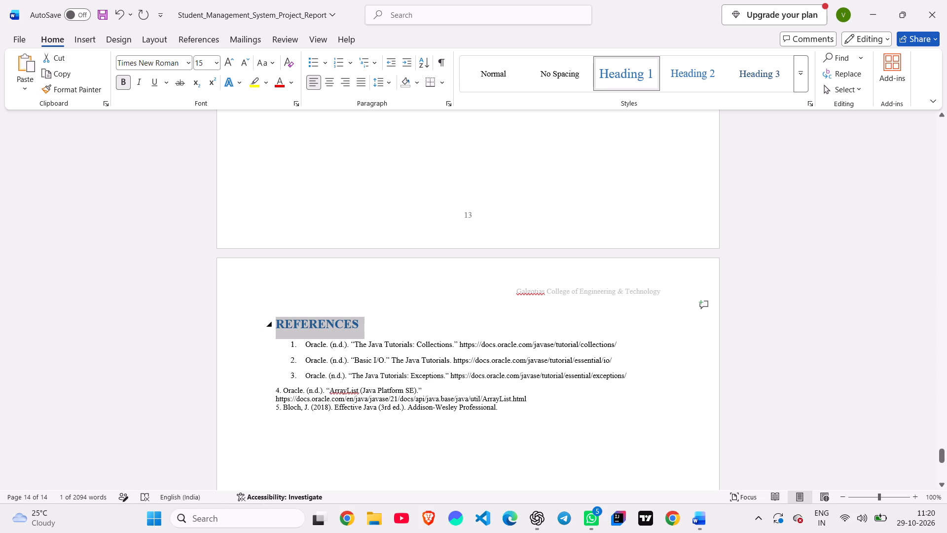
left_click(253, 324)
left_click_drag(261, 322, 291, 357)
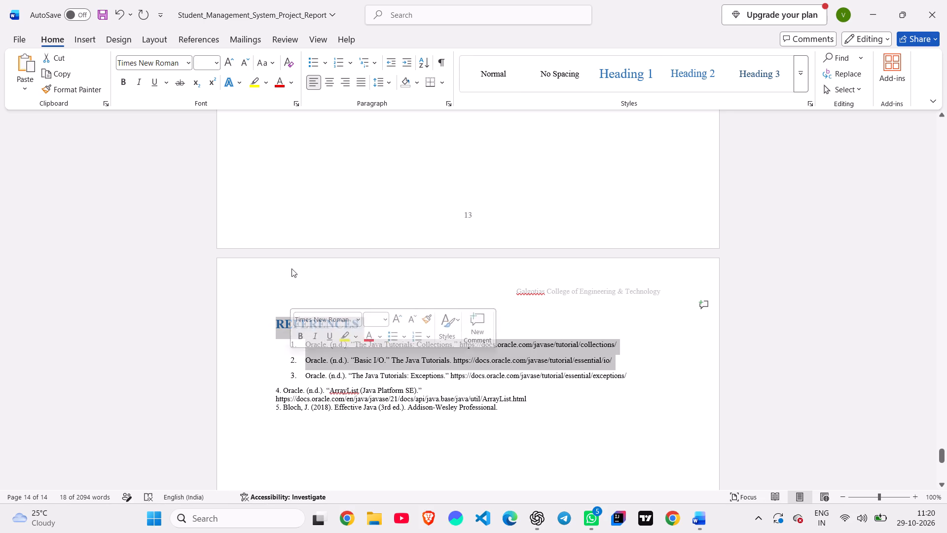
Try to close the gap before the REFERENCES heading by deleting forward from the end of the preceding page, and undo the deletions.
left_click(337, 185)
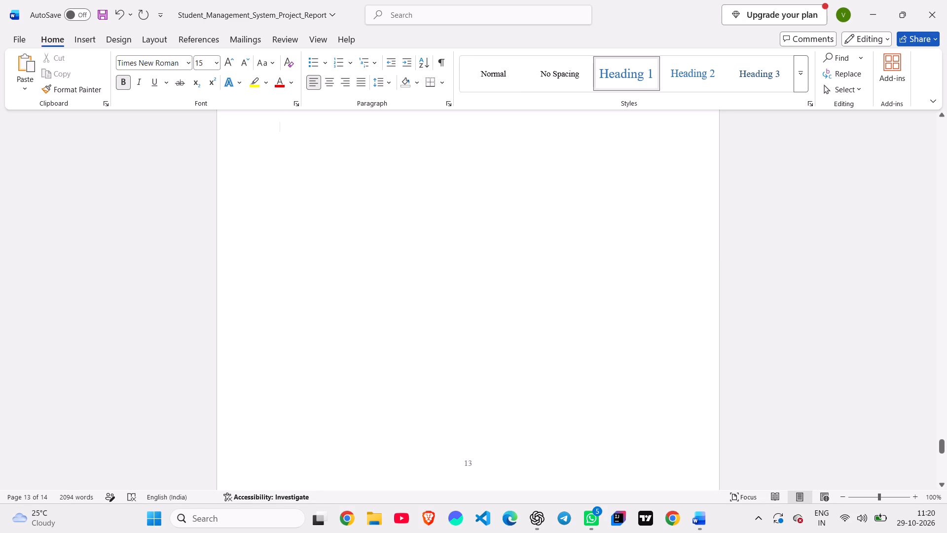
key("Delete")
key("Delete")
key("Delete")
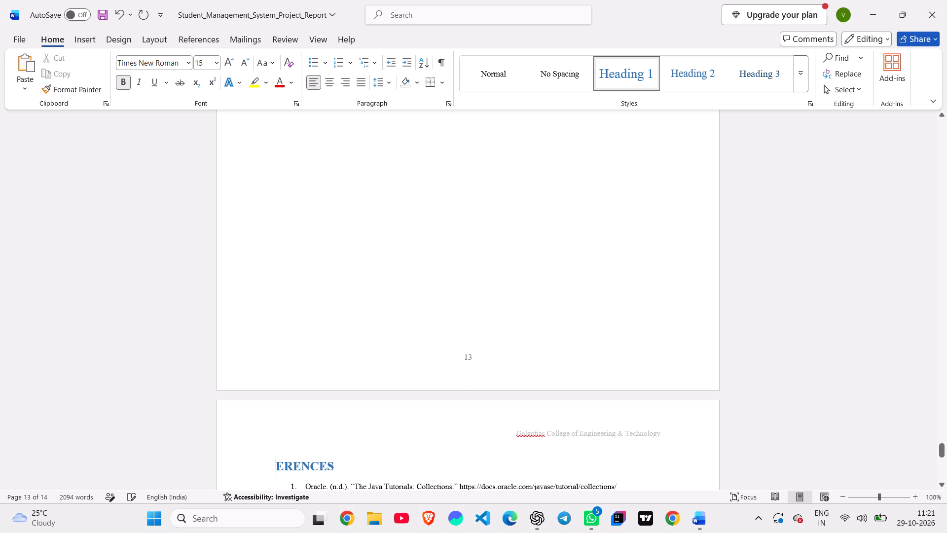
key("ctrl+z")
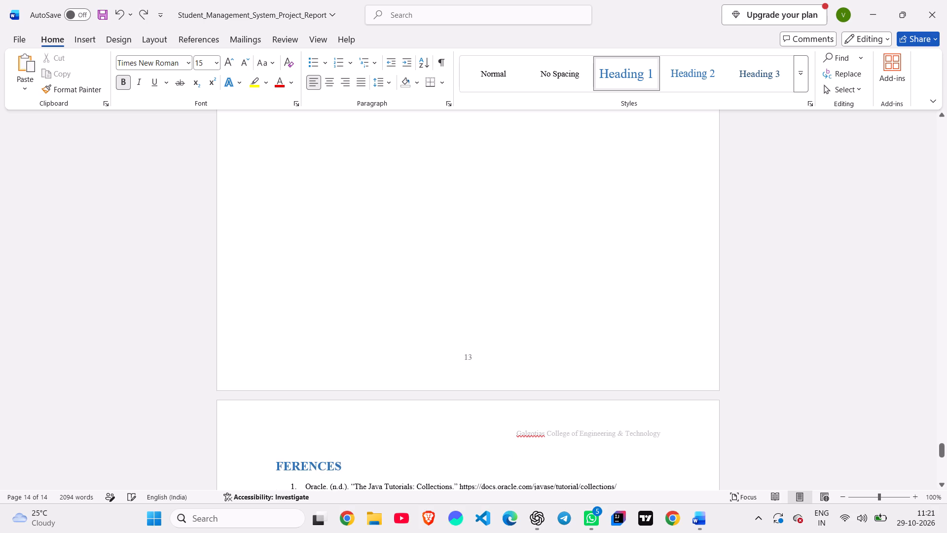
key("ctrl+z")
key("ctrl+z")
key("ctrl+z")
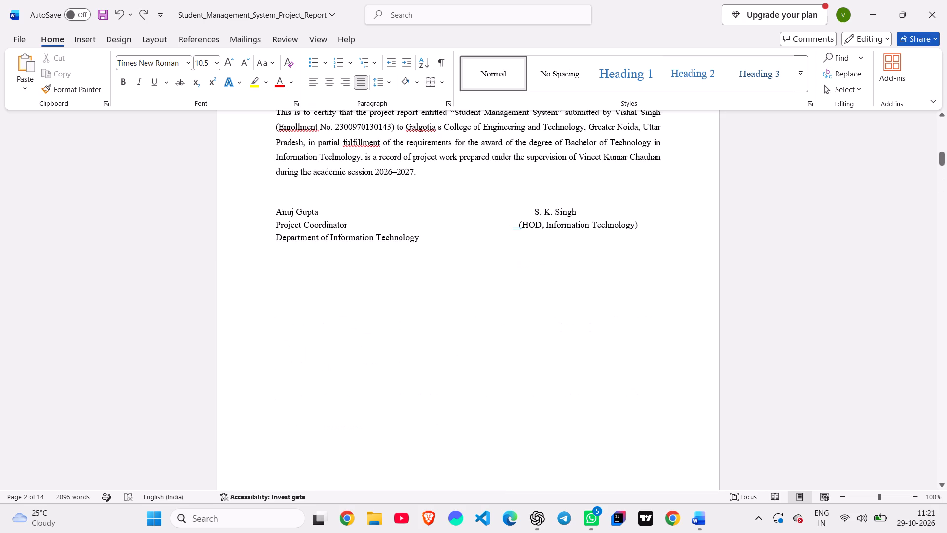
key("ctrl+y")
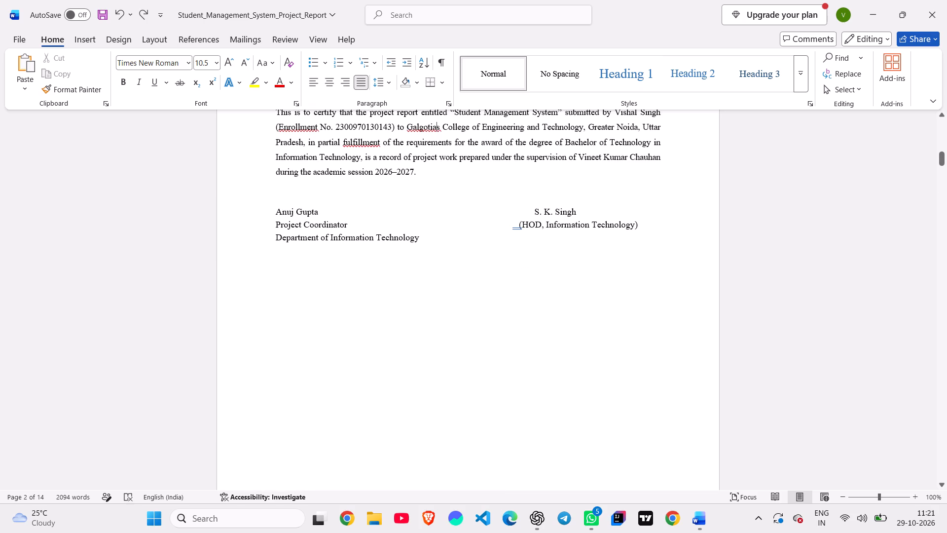
Remove the page break before the REFERENCES heading so the section follows directly after the Conclusion and Future Scope text.
scroll(387, 345, "down", 18)
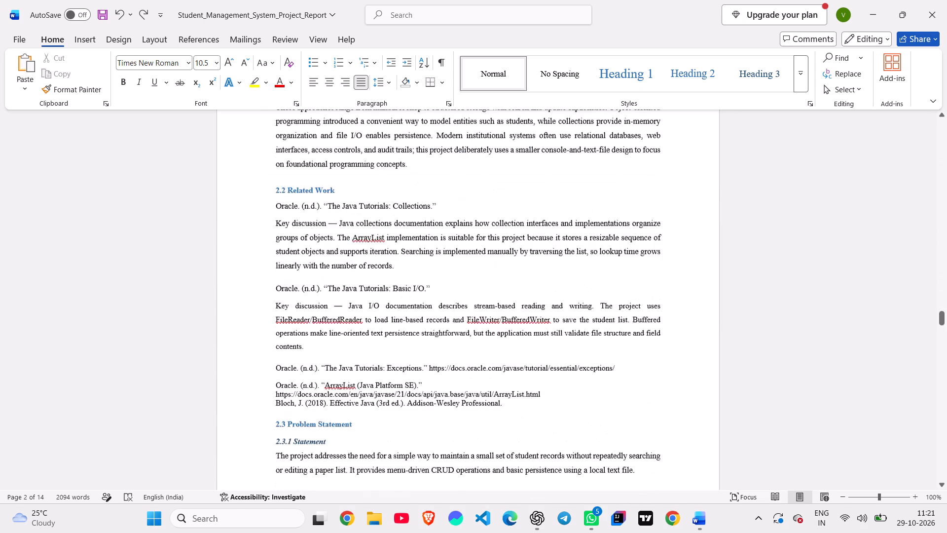
scroll(387, 345, "down", 9)
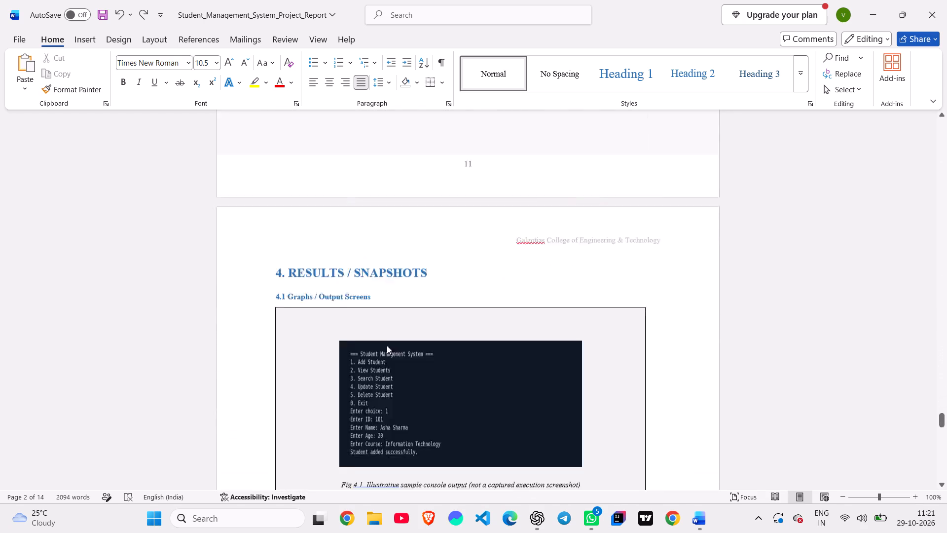
scroll(387, 345, "down", 6)
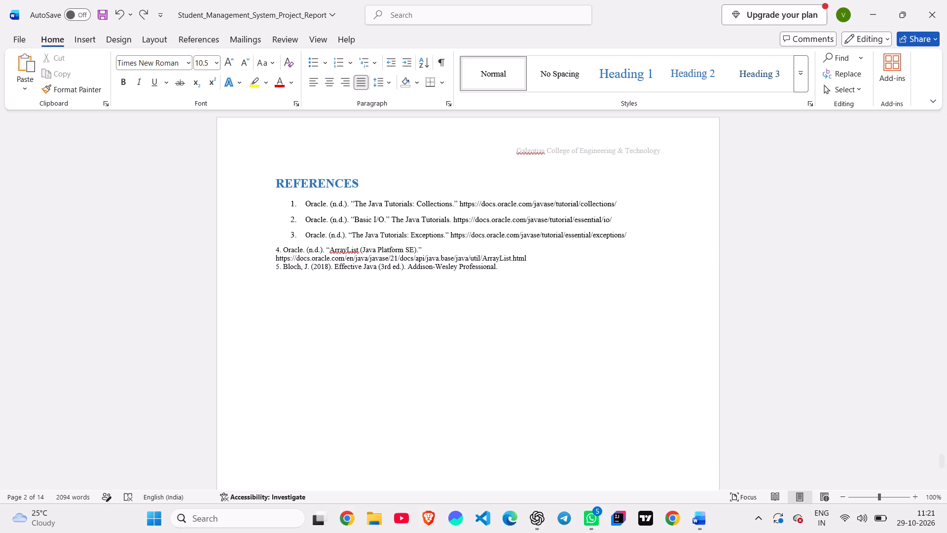
left_click(282, 163)
left_click(301, 155)
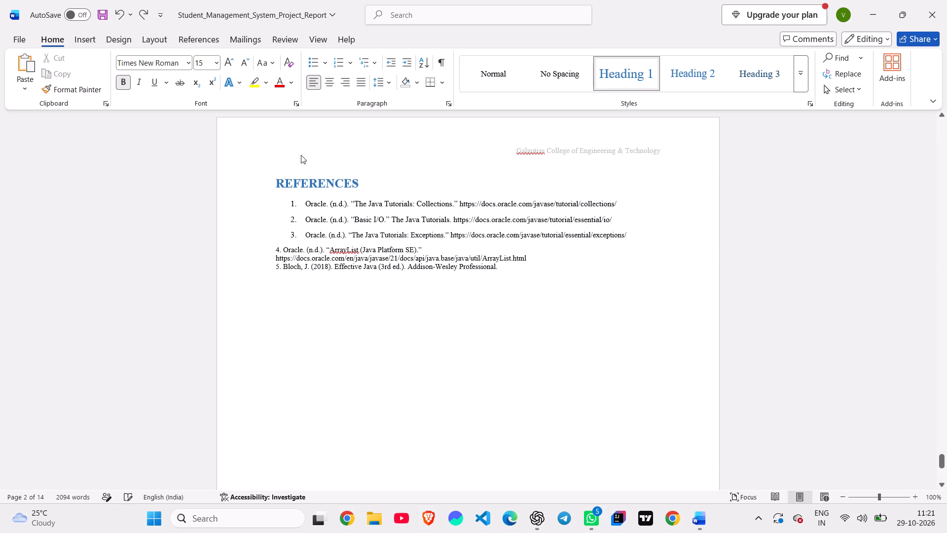
key("Left")
key("Left")
key("Left")
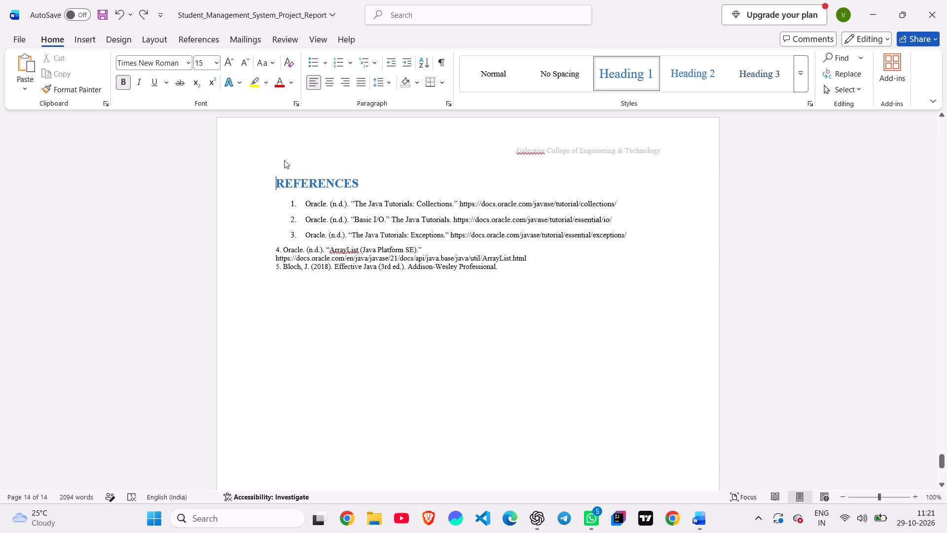
key("BackSpace")
key("BackSpace")
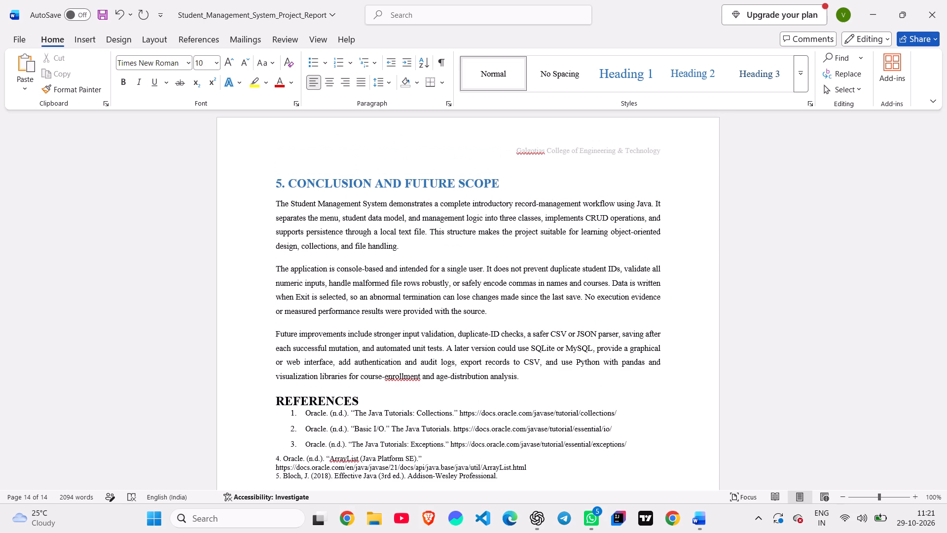
Add a blank line above the REFERENCES heading and another between the heading and the first reference.
key("Return")
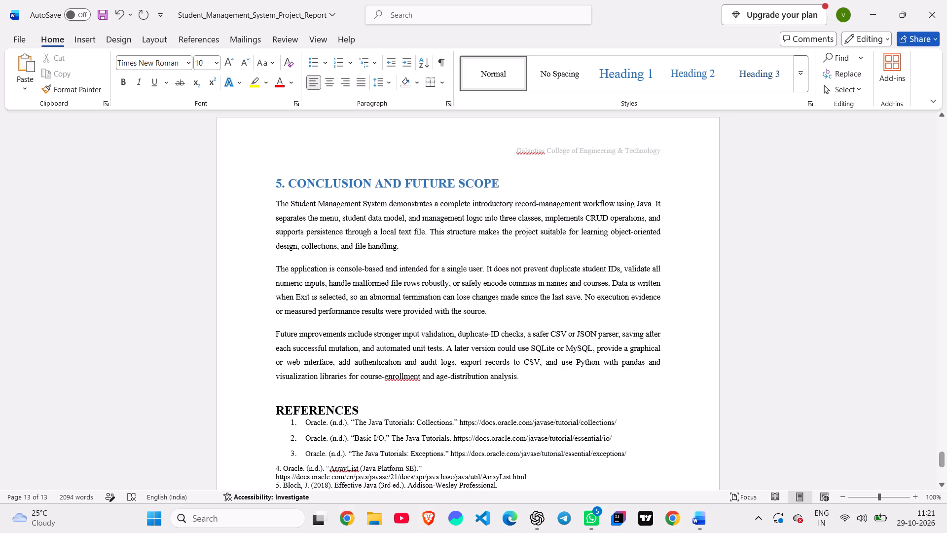
left_click(365, 413)
key("Return")
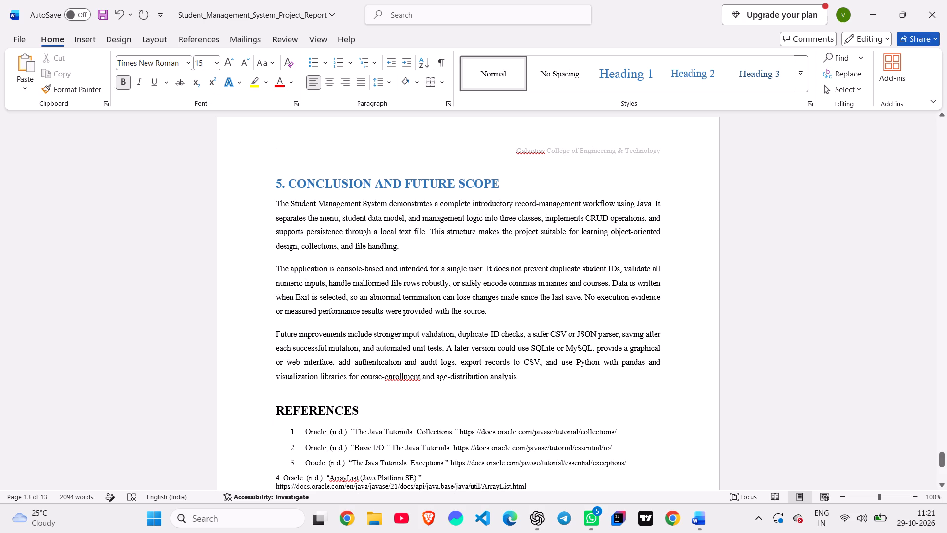
Copy the formatting of the "5. CONCLUSION AND FUTURE SCOPE" heading onto the REFERENCES heading with Format Painter.
left_click_drag(371, 180, 287, 164)
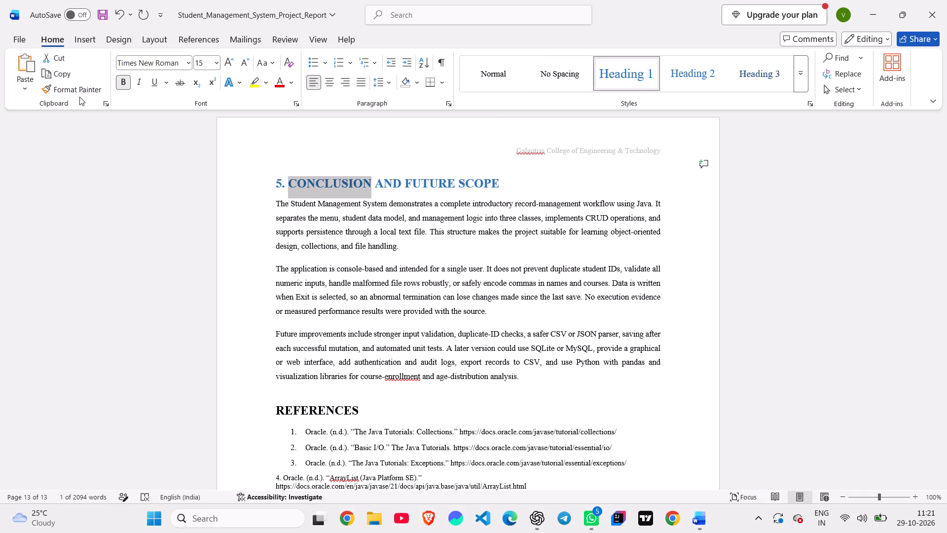
left_click(90, 91)
left_click(339, 405)
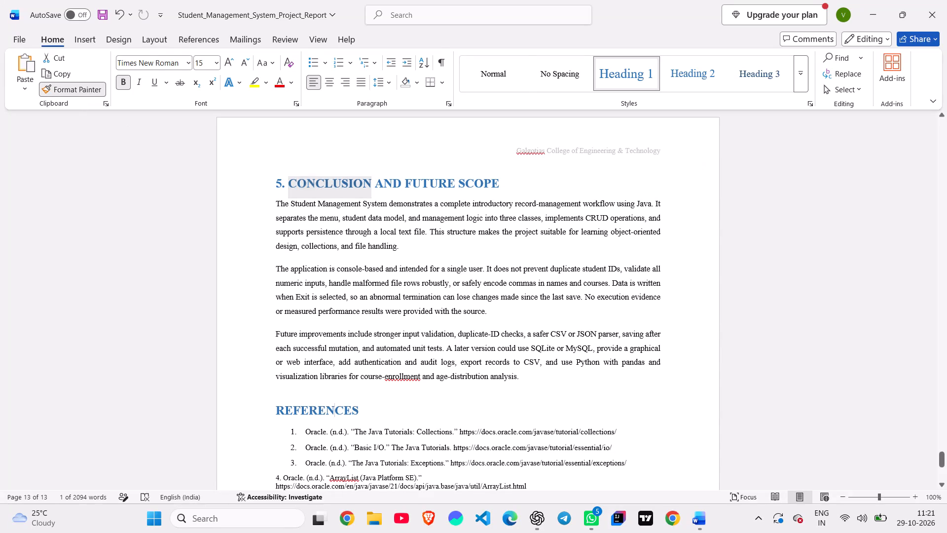
left_click(198, 373)
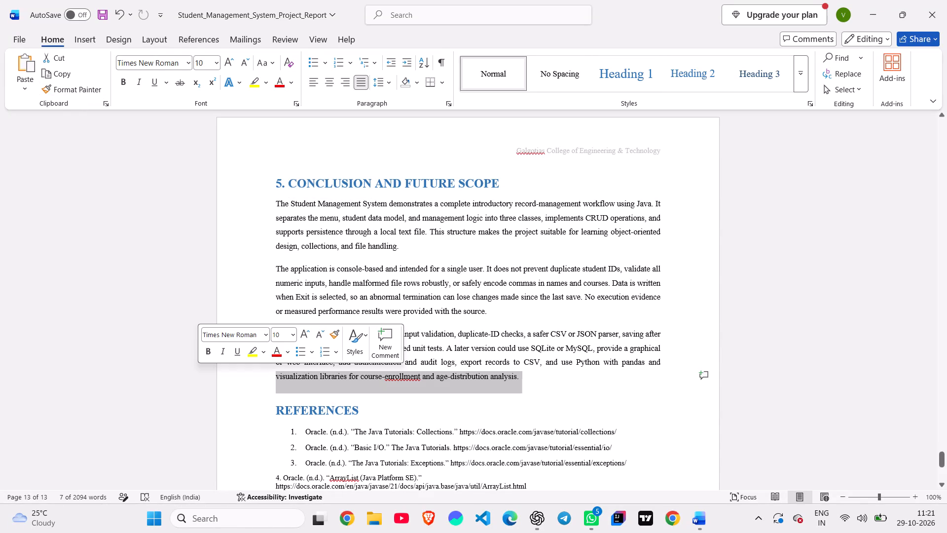
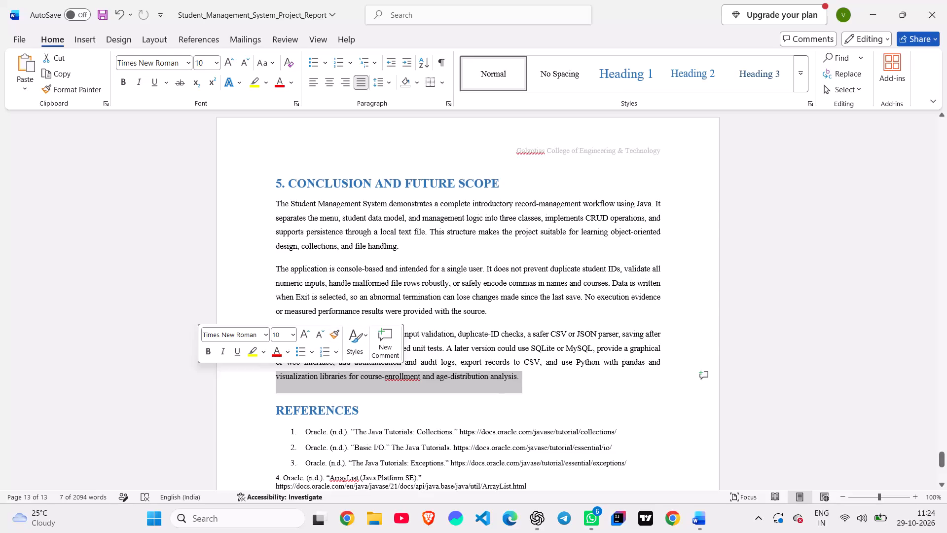
Review the report's pages from the REFERENCES section back to the ACKNOWLEDGEMENT page.
left_click(725, 292)
scroll(725, 292, "down", 3)
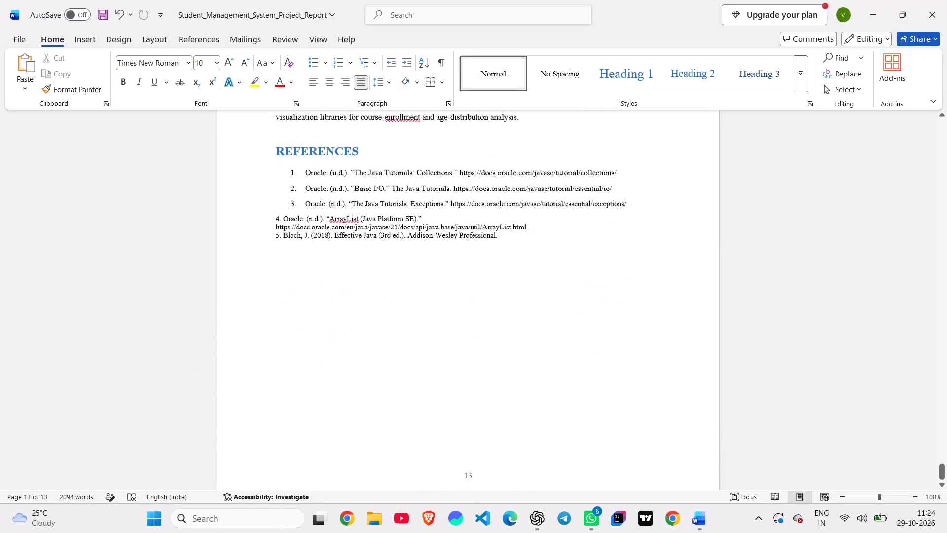
scroll(725, 292, "down", 4)
scroll(725, 292, "up", 1)
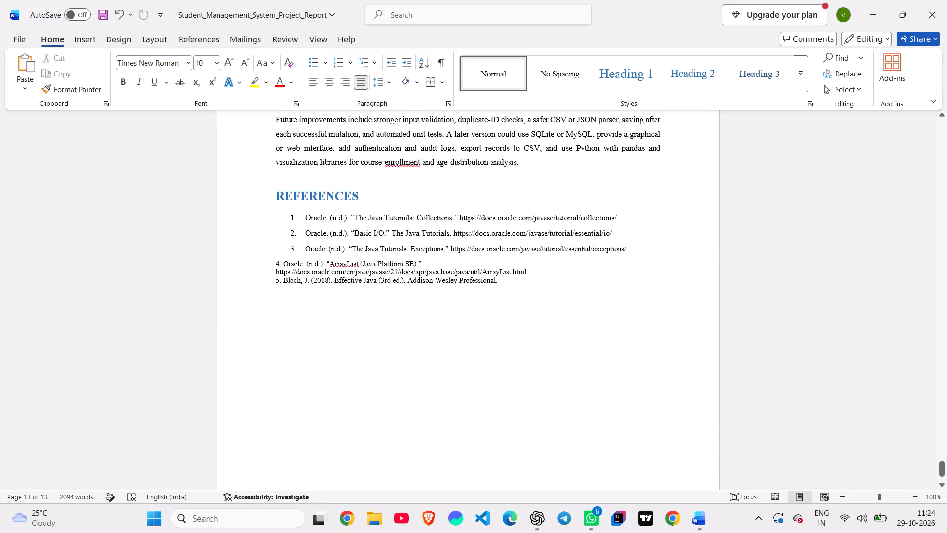
scroll(725, 292, "up", 7)
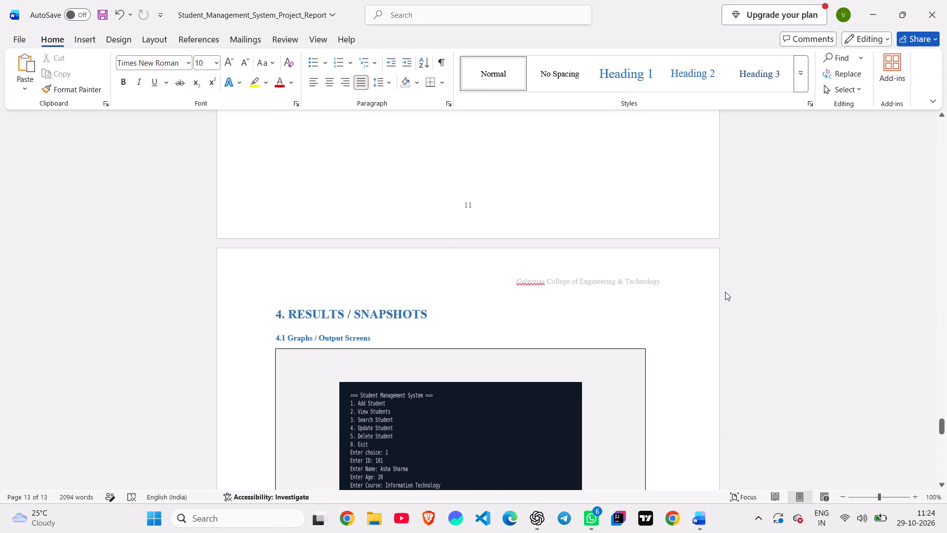
scroll(725, 292, "up", 4)
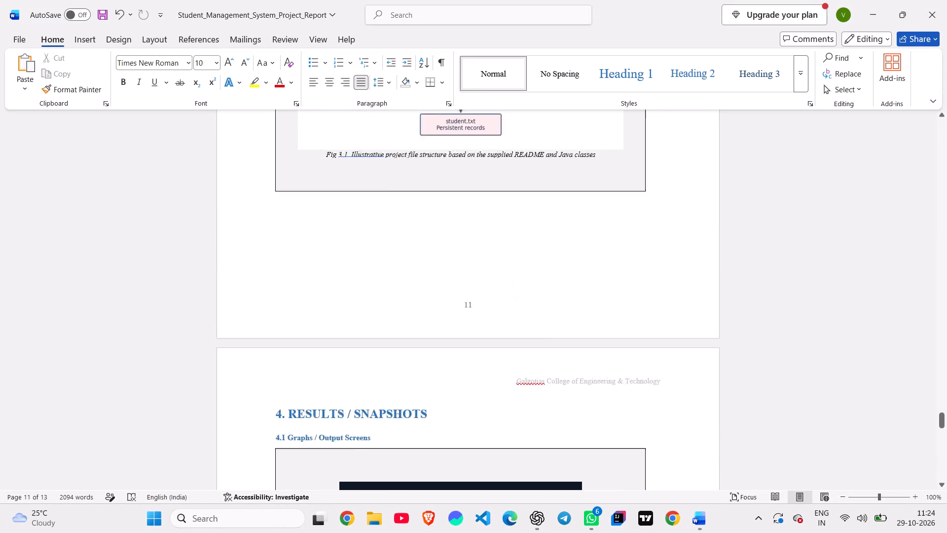
scroll(725, 292, "up", 7)
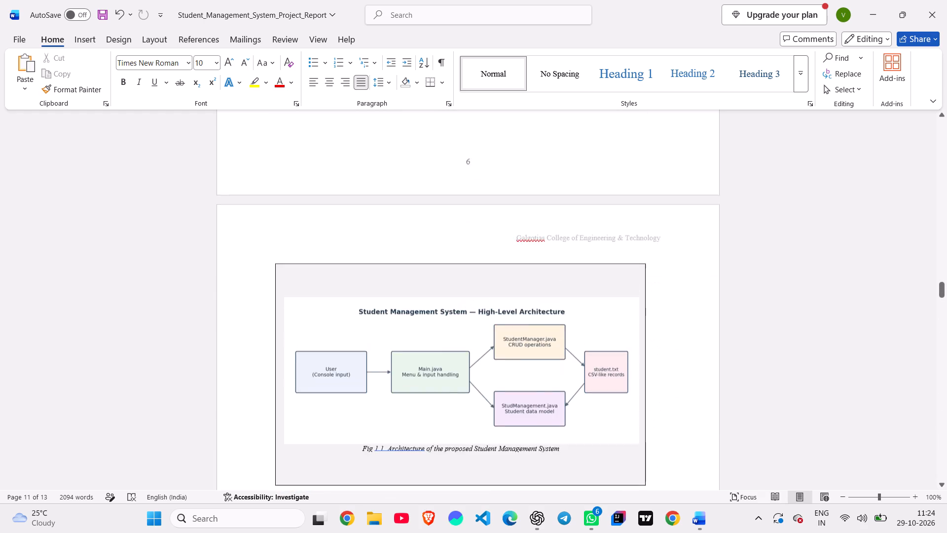
scroll(725, 292, "up", 10)
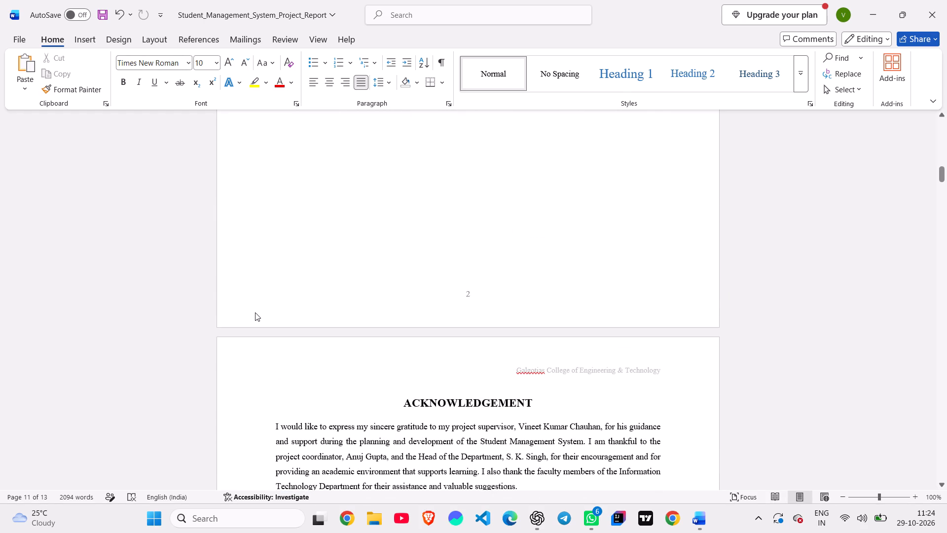
Save the corrected project report.
key("ctrl+s")
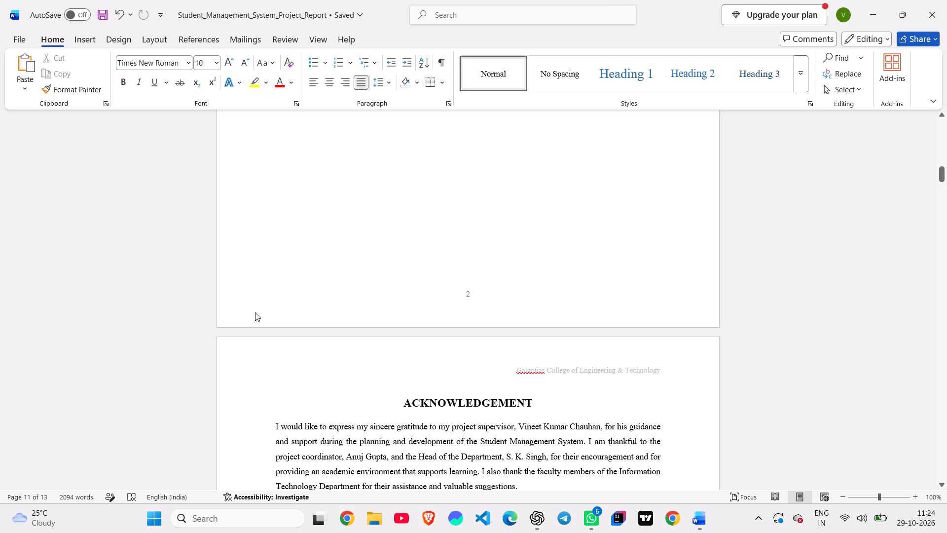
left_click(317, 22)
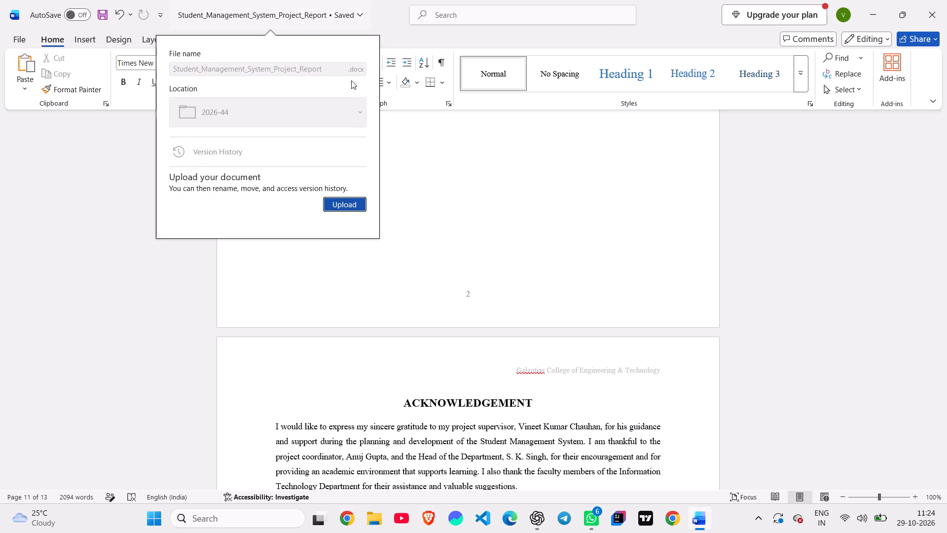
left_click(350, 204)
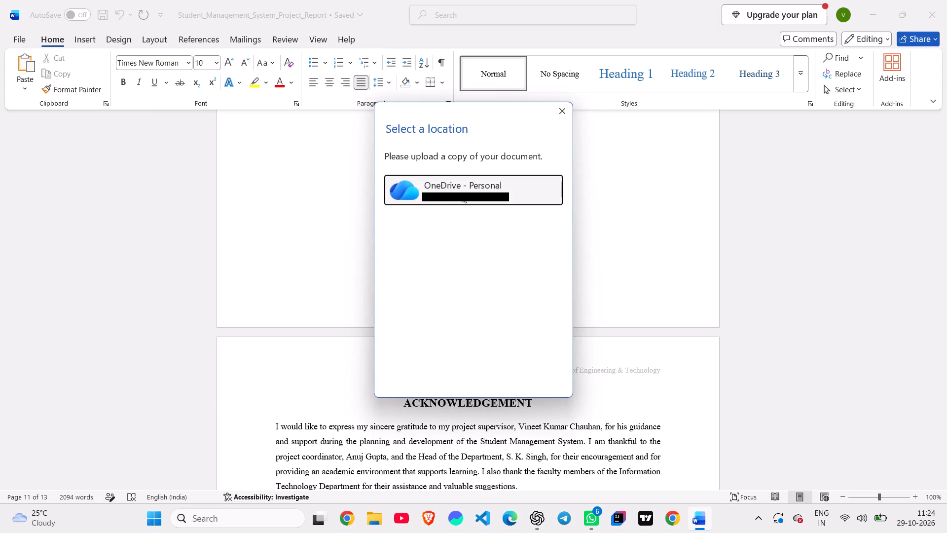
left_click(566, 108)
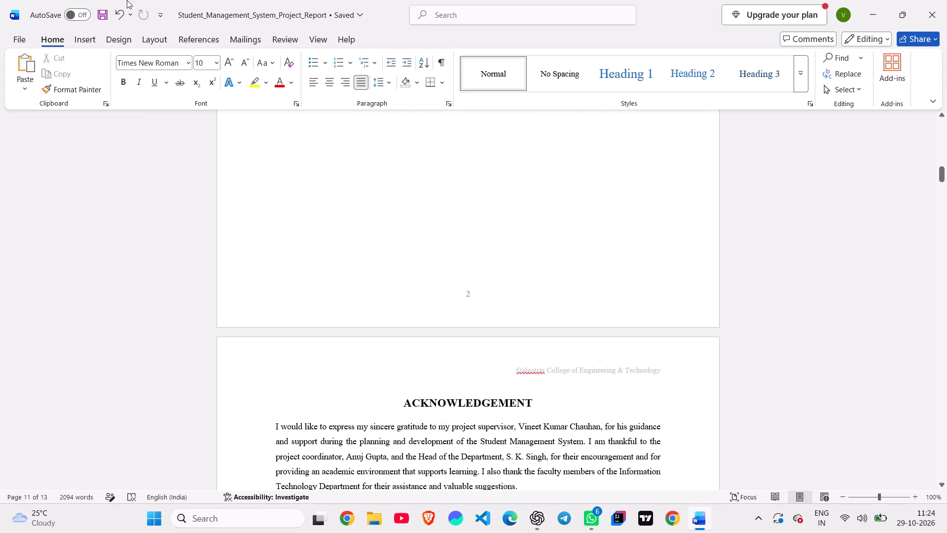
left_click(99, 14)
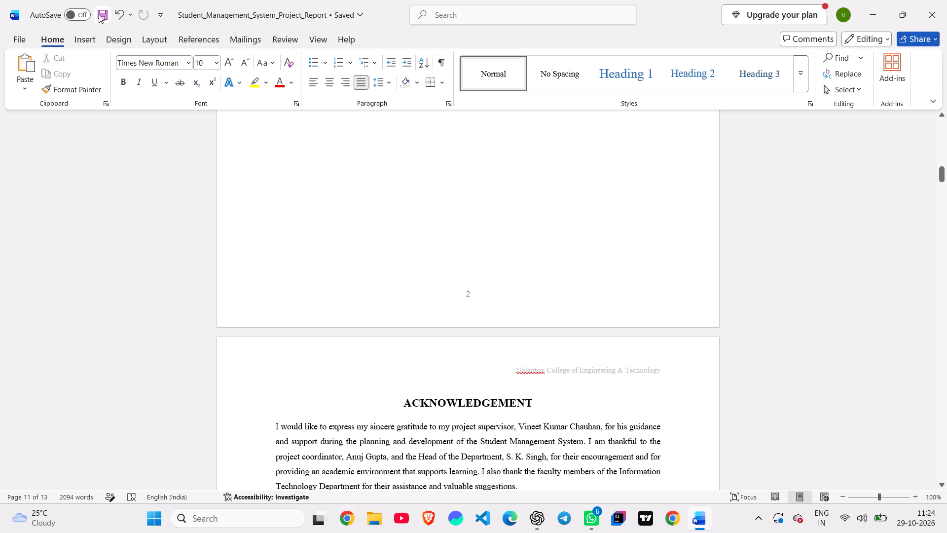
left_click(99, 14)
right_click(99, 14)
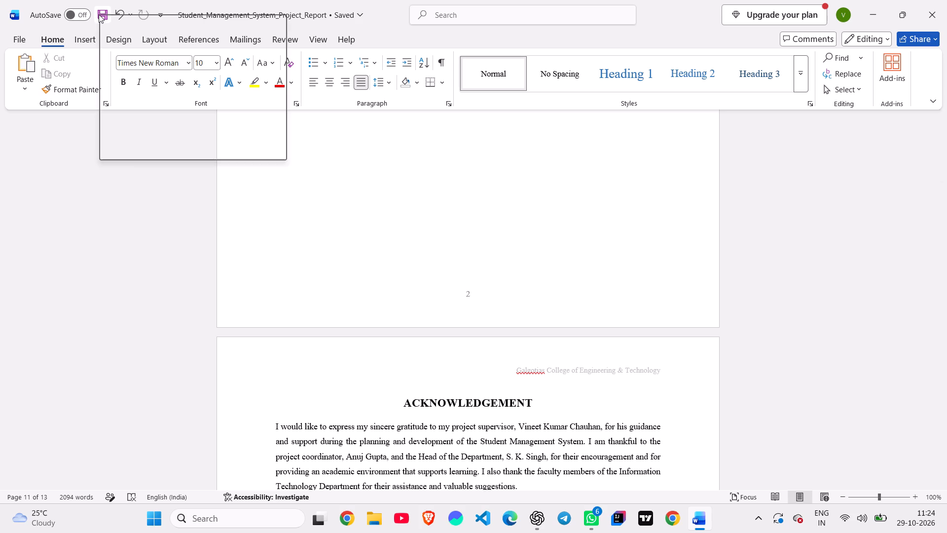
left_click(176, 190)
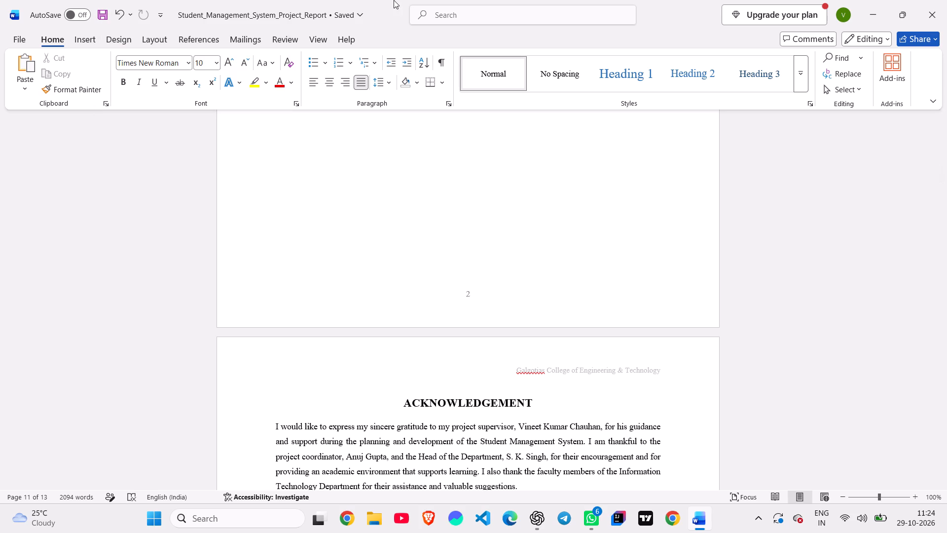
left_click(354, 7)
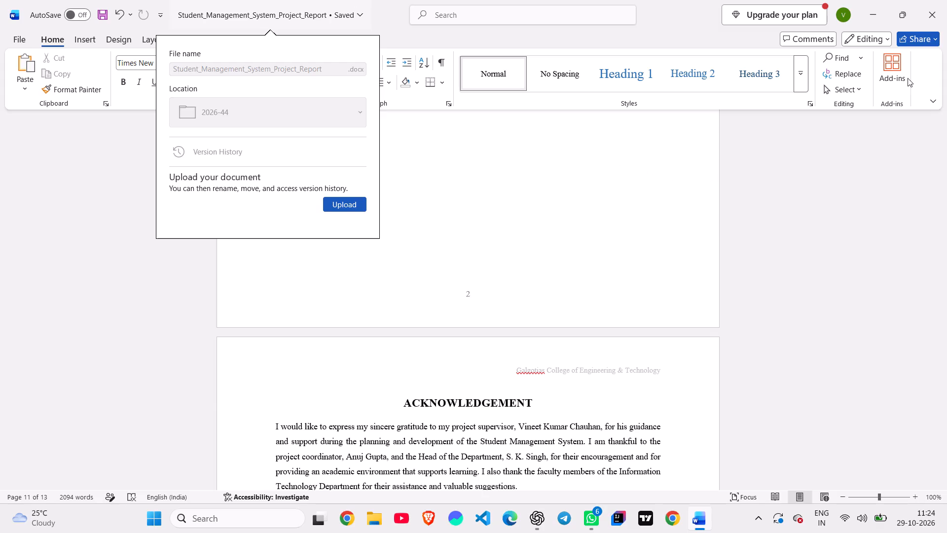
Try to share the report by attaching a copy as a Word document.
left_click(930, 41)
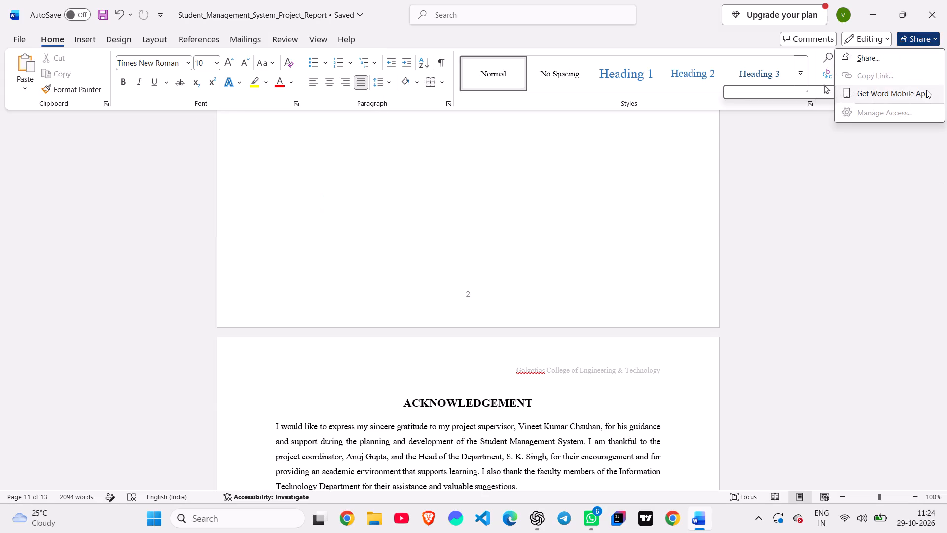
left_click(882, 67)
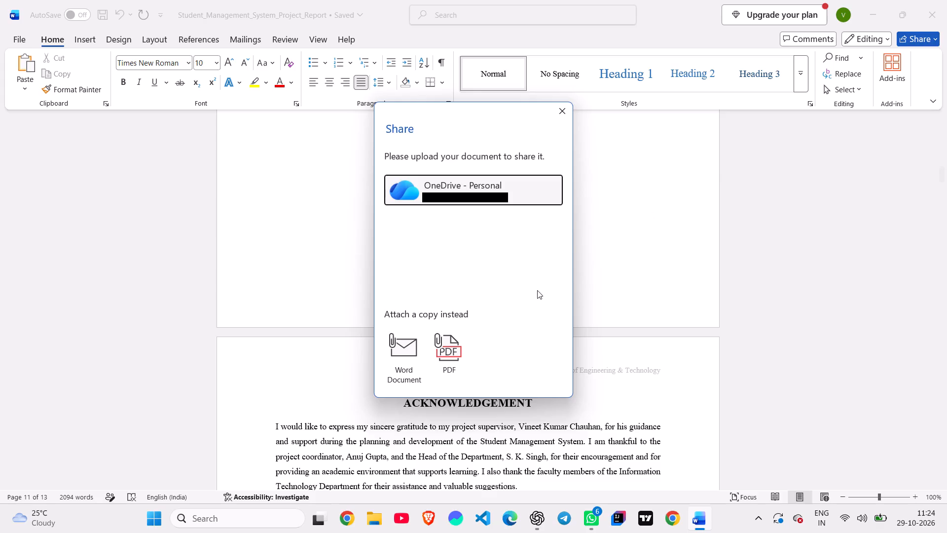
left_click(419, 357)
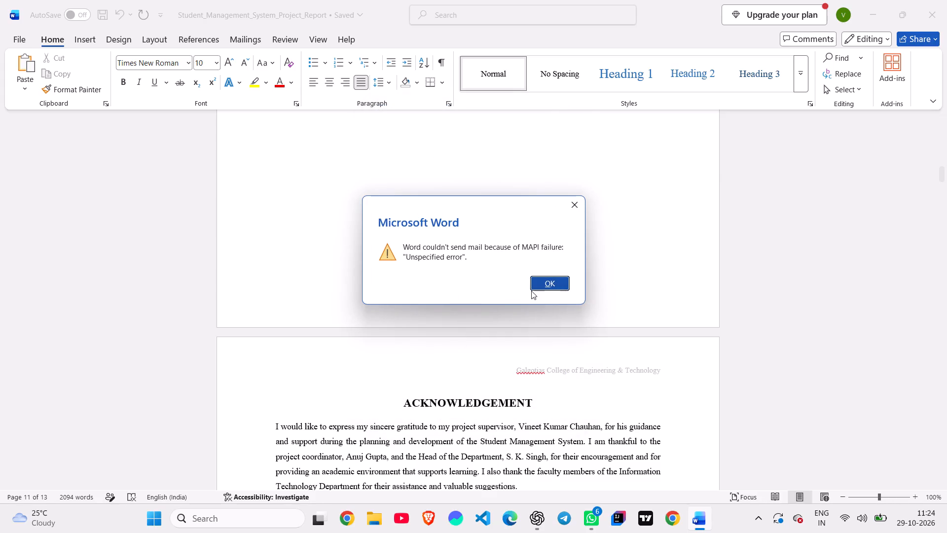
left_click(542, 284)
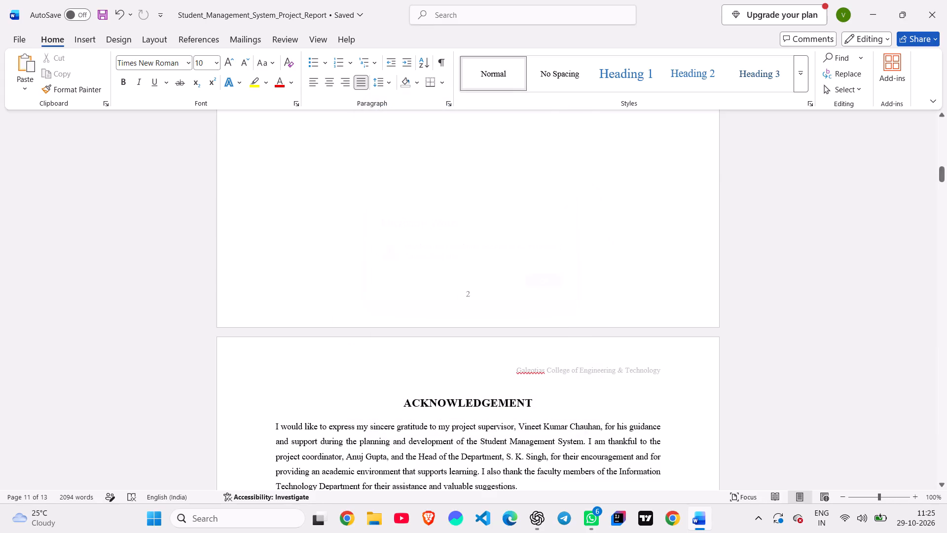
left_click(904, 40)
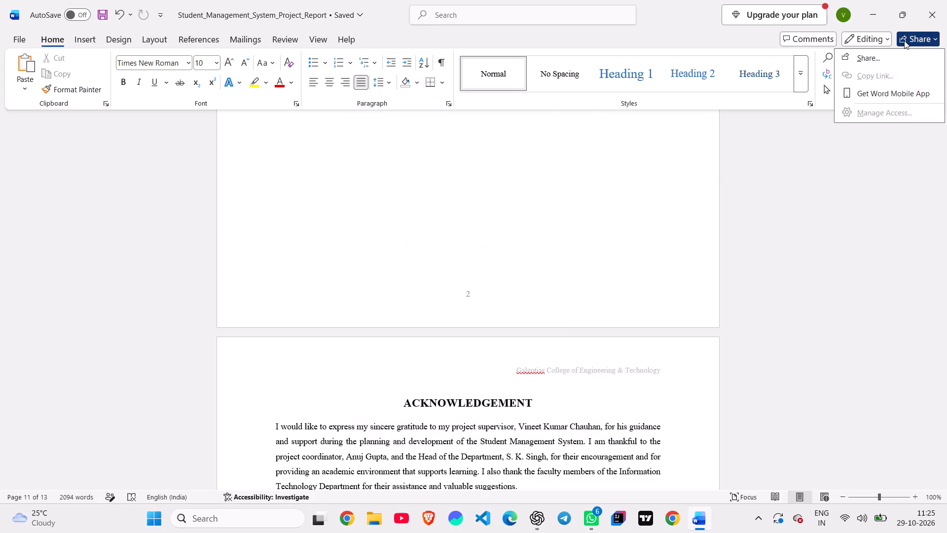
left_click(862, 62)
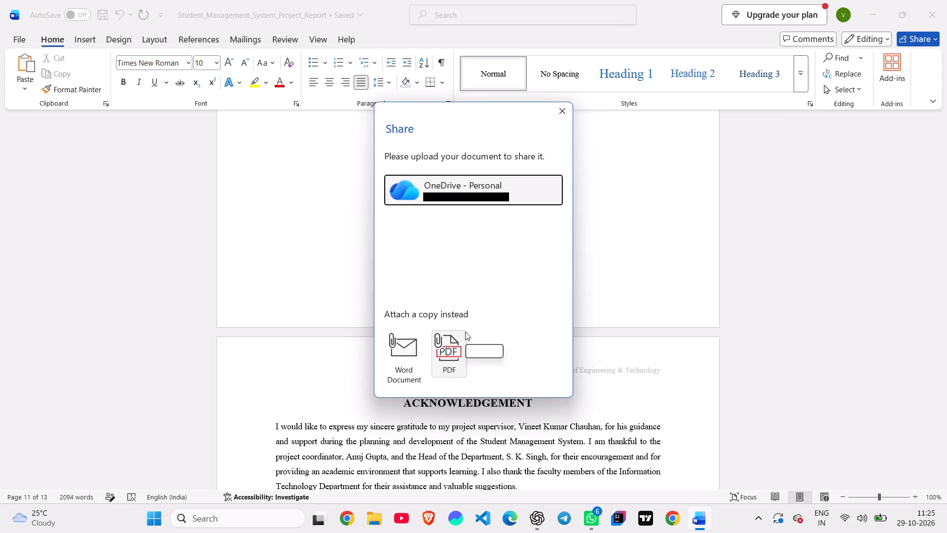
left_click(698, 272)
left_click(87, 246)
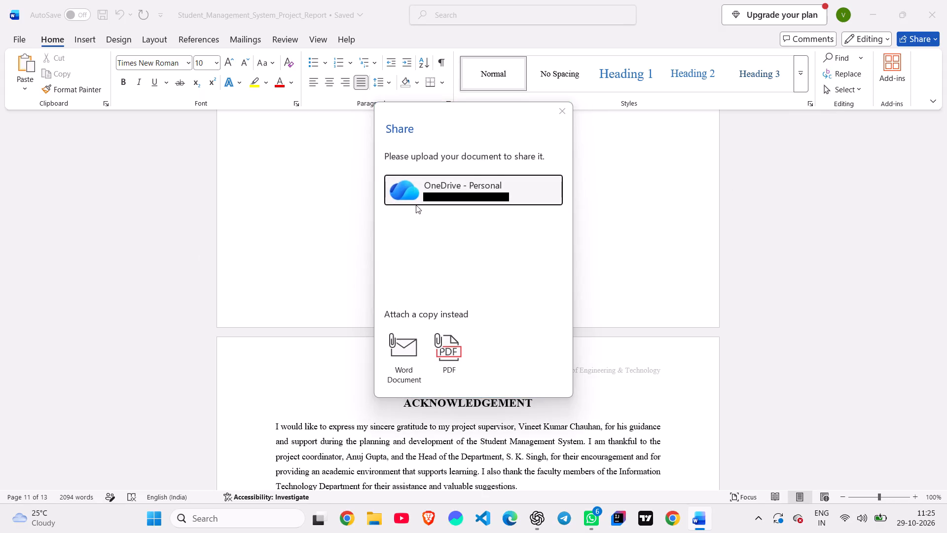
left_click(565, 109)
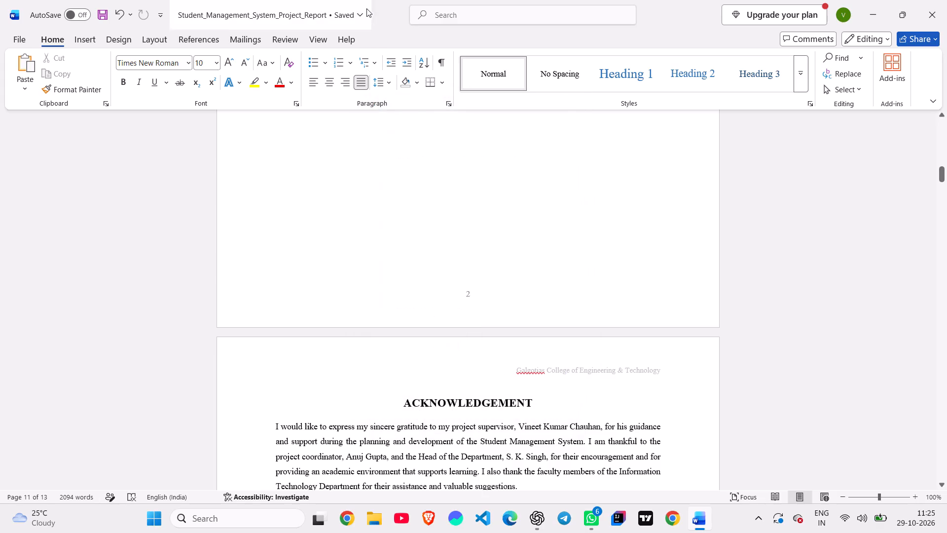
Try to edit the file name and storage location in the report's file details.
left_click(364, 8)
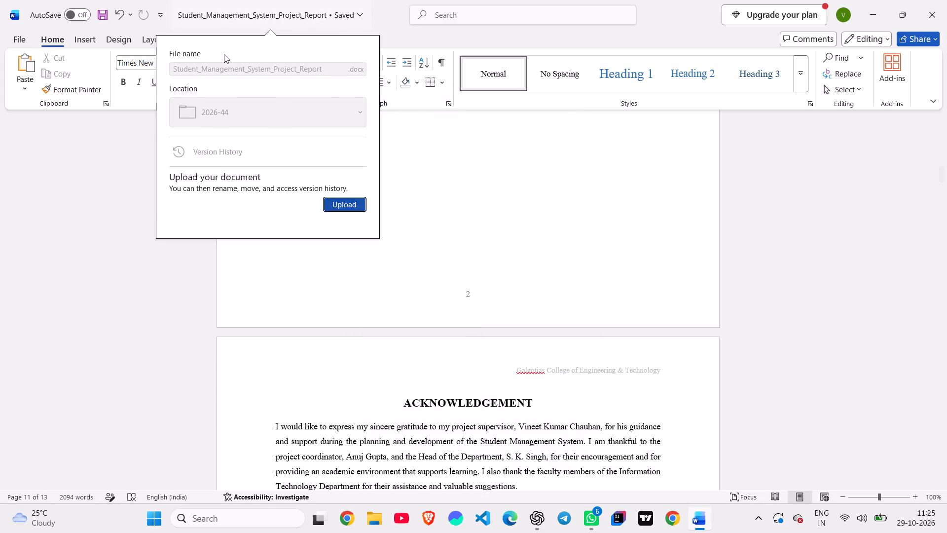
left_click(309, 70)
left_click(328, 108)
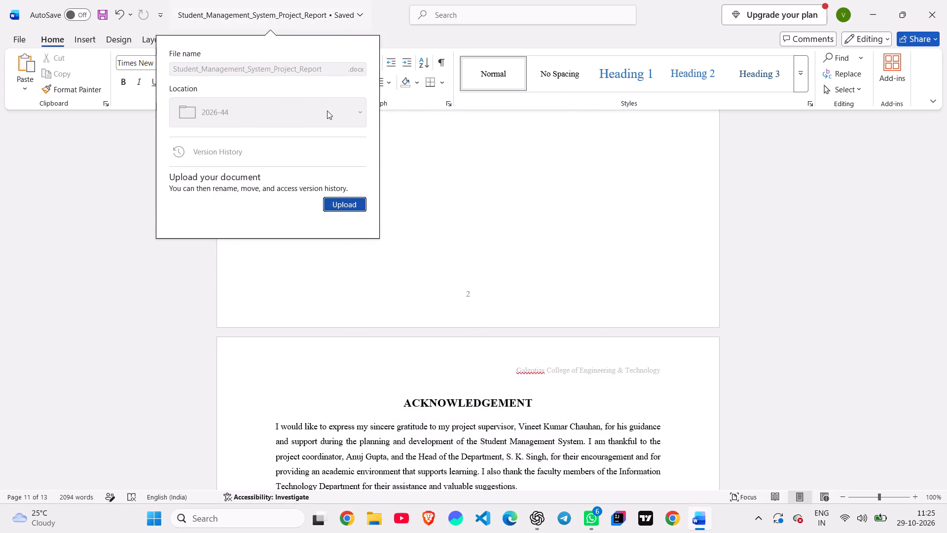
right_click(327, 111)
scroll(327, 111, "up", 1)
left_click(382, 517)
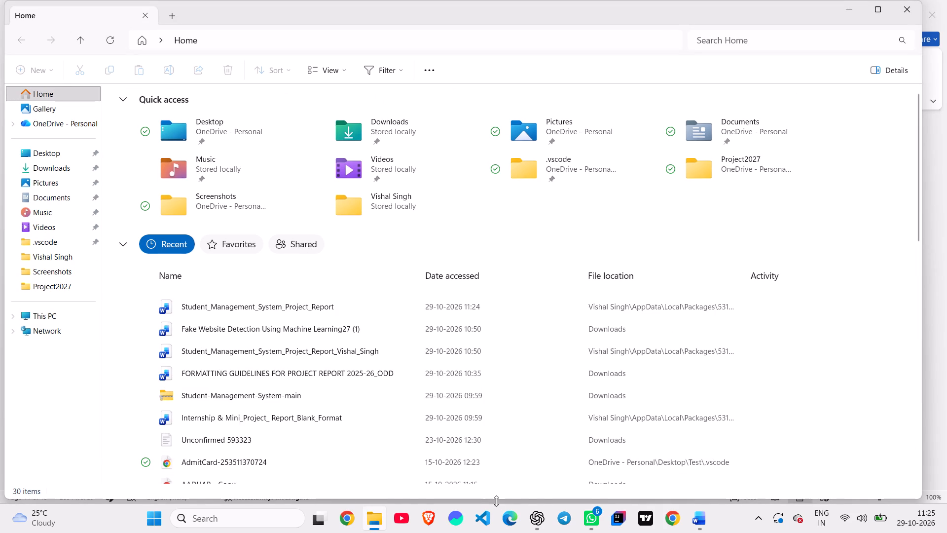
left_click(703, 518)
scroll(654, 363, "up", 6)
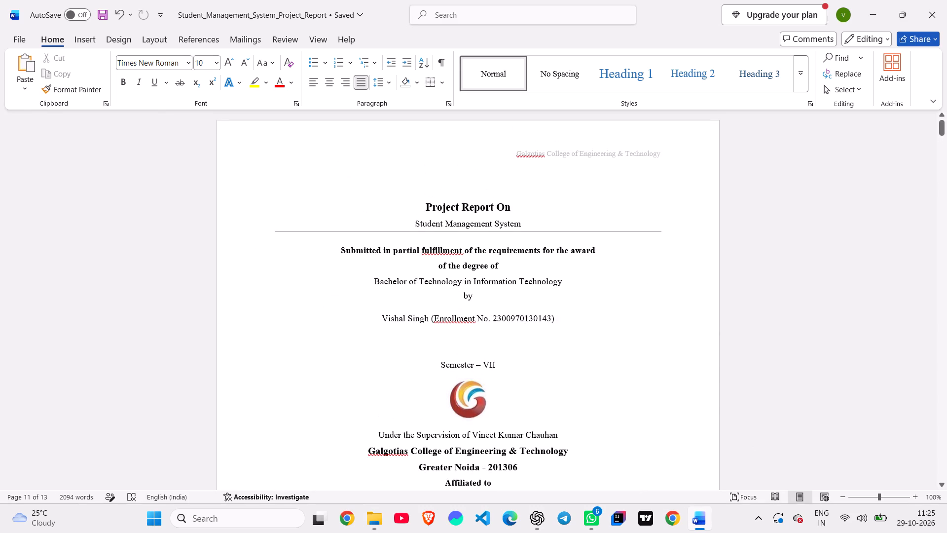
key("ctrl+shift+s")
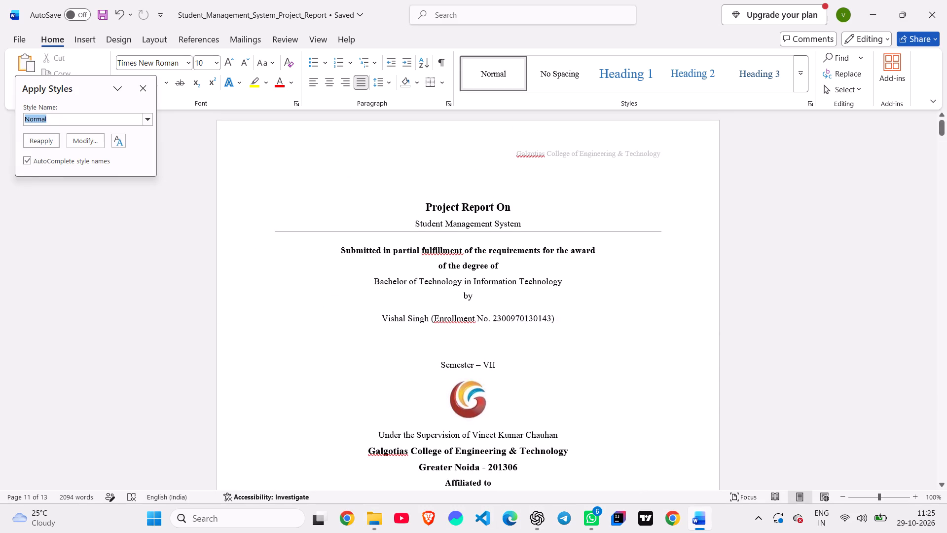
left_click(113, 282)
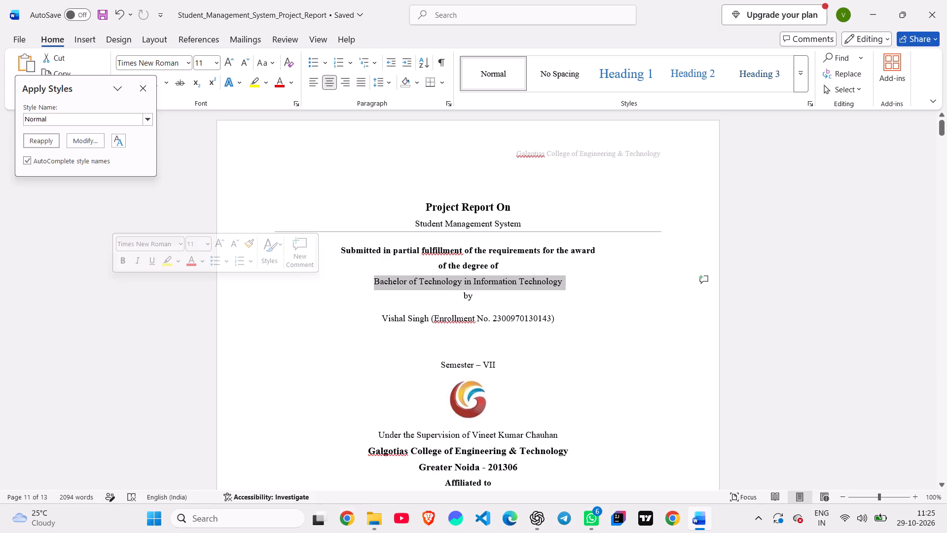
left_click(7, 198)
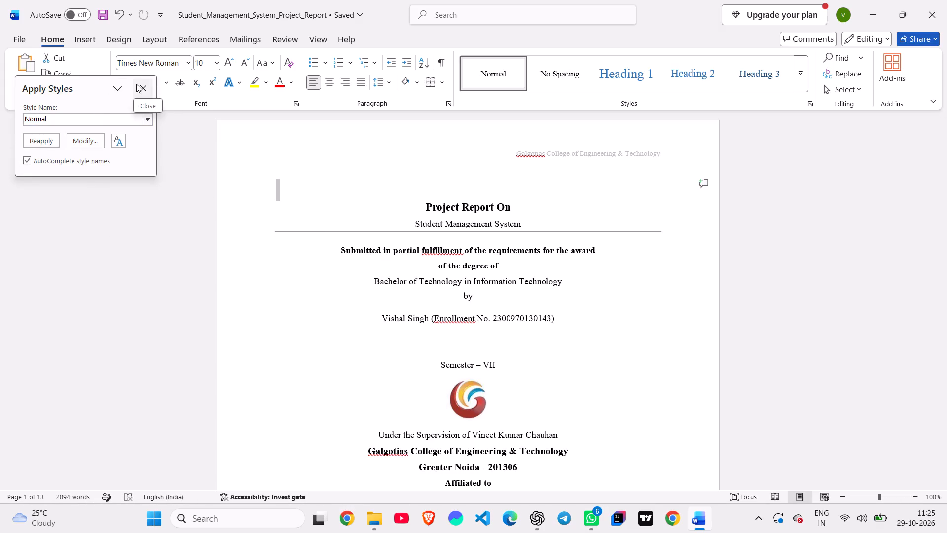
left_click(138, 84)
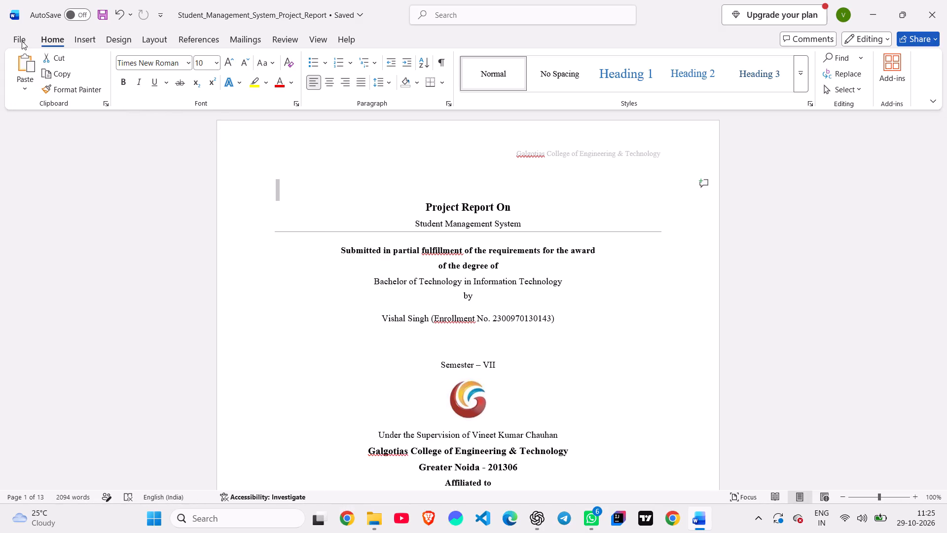
Save a copy of the report to the Desktop folder as Word Document Student_Management_System_Project_Report.
left_click(22, 41)
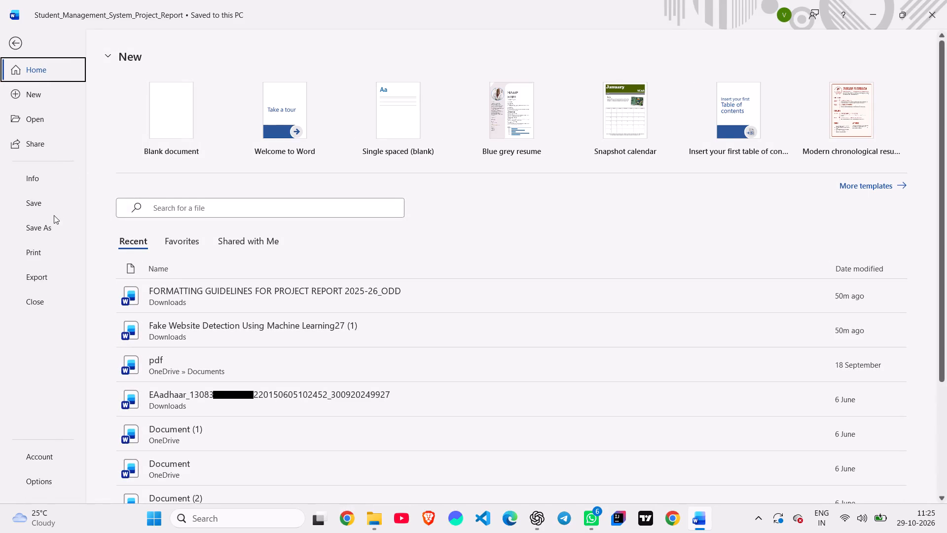
left_click(56, 226)
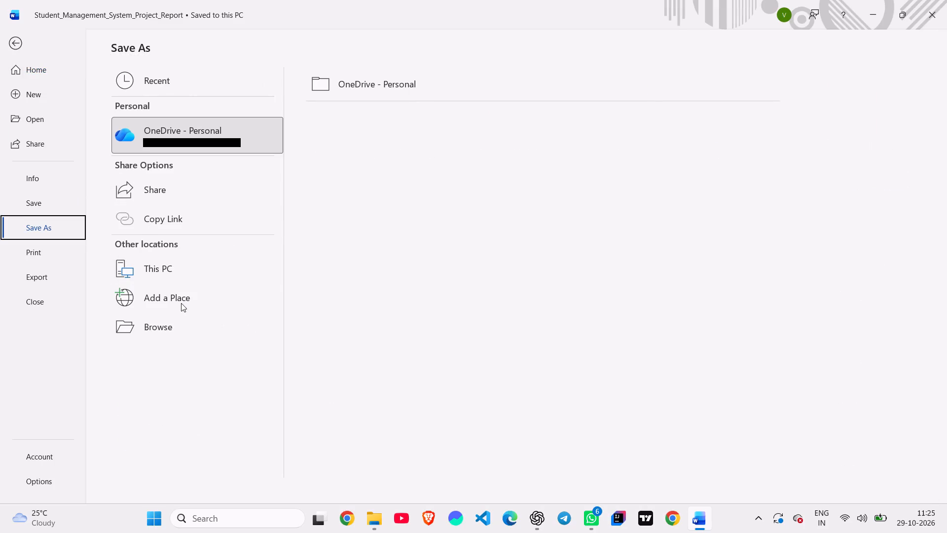
left_click(180, 275)
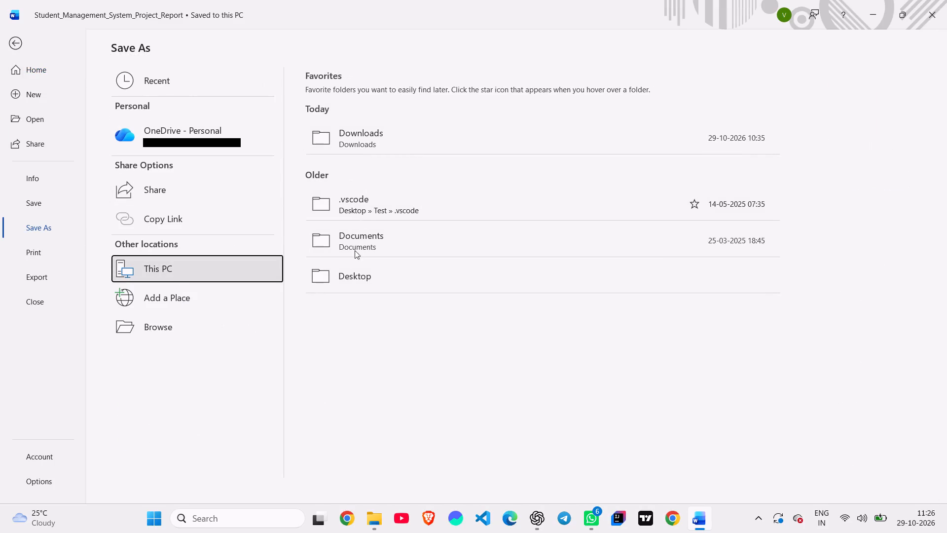
left_click(351, 272)
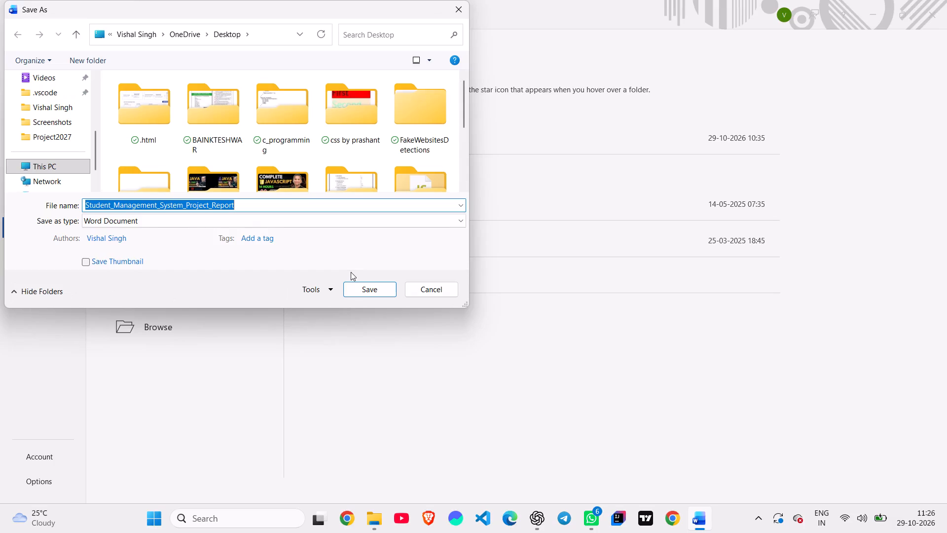
left_click(360, 289)
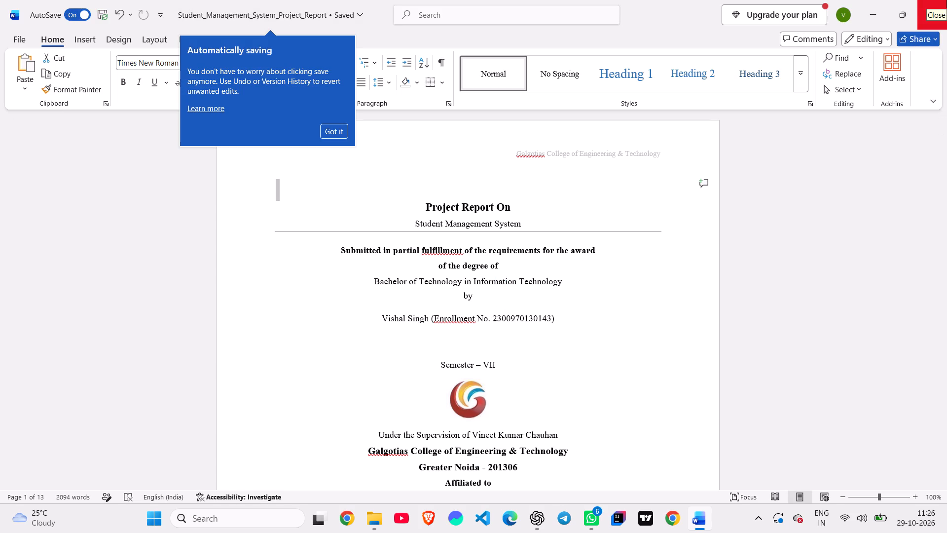
Close the project report document.
left_click(918, 0)
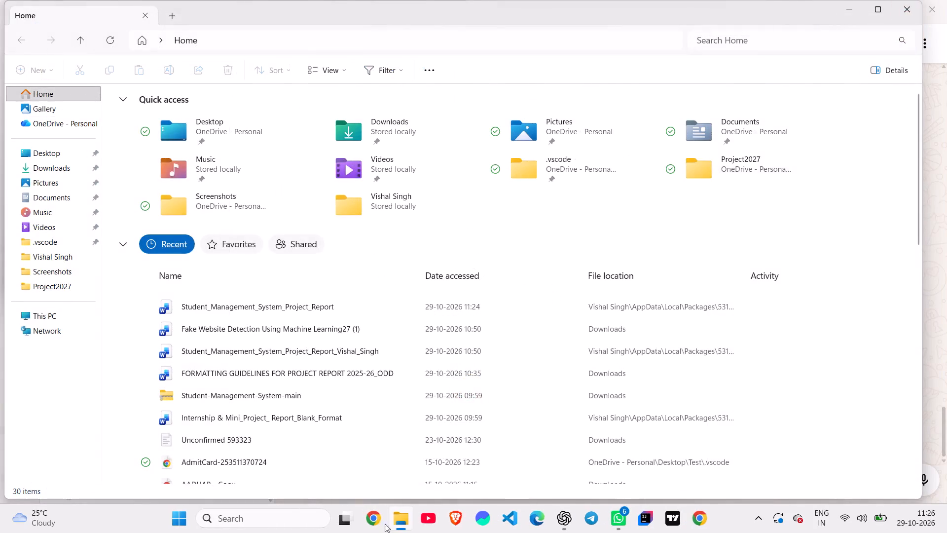
From File Explorer's recent files, share the Student_Management_System_Project_Report document through WhatsApp.
right_click(293, 301)
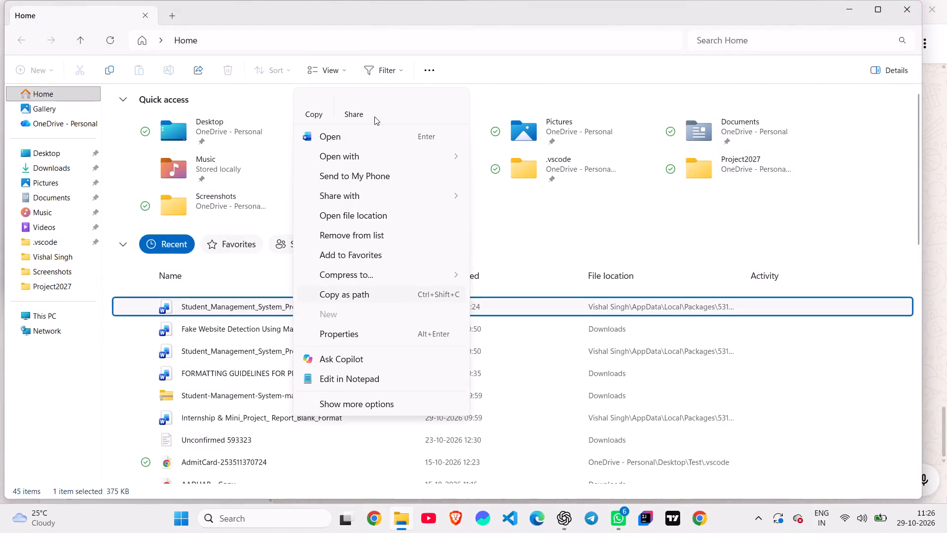
left_click(361, 112)
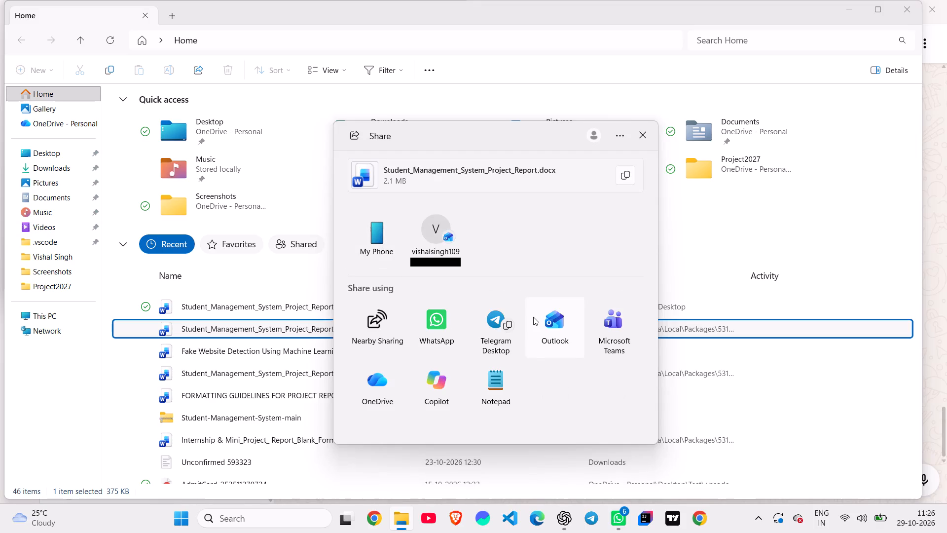
left_click(441, 312)
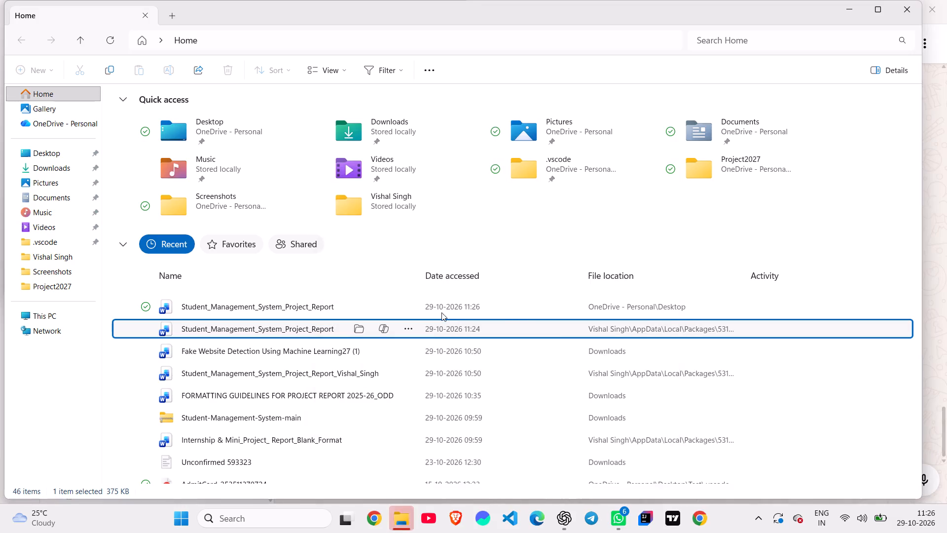
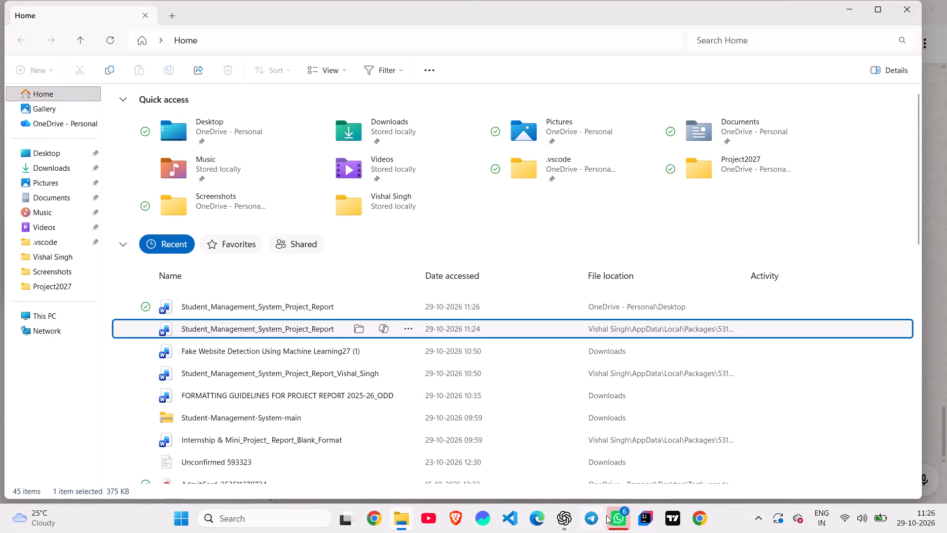
Switch to WhatsApp to continue sharing the Student_Management_System_Project_Report Word document.
left_click(618, 513)
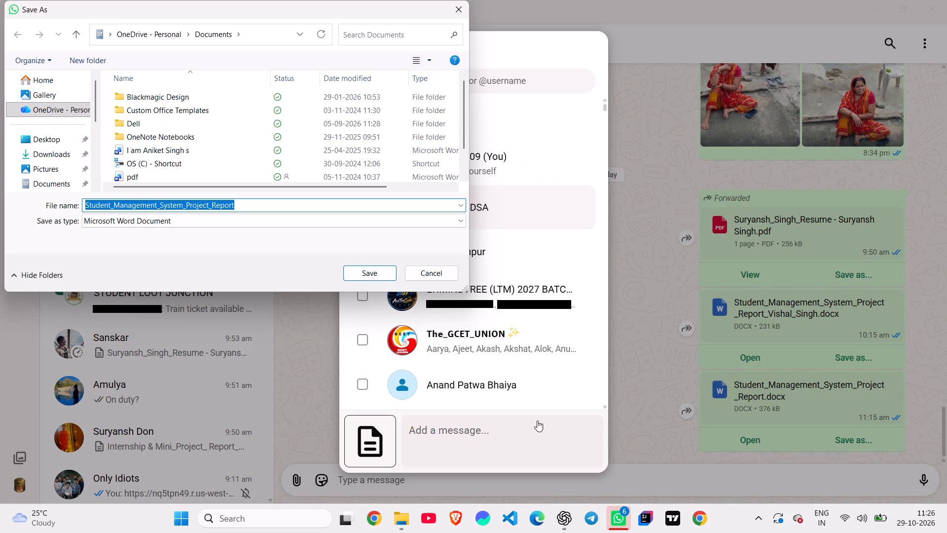
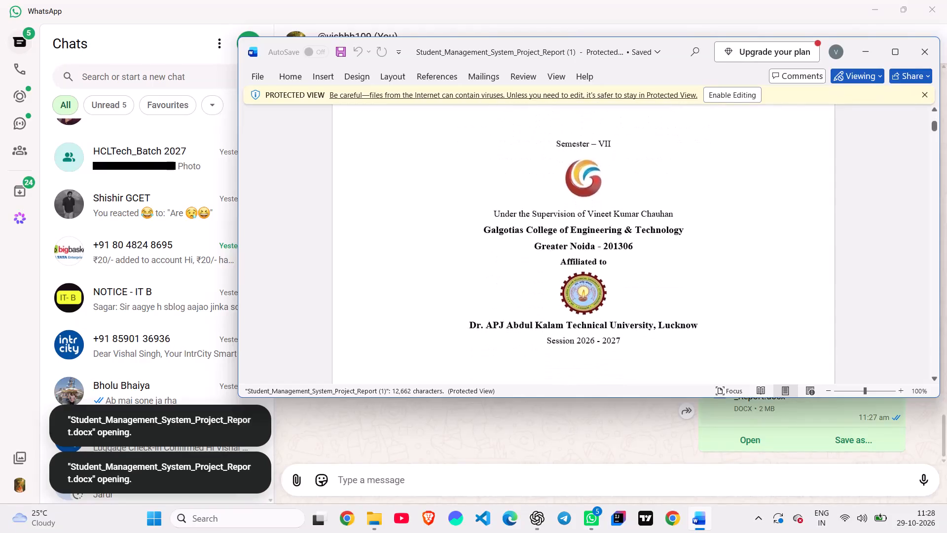
Check the cover page of the WhatsApp copy of the report, from the project title down to the session line.
scroll(701, 284, "down", 2)
scroll(701, 284, "up", 2)
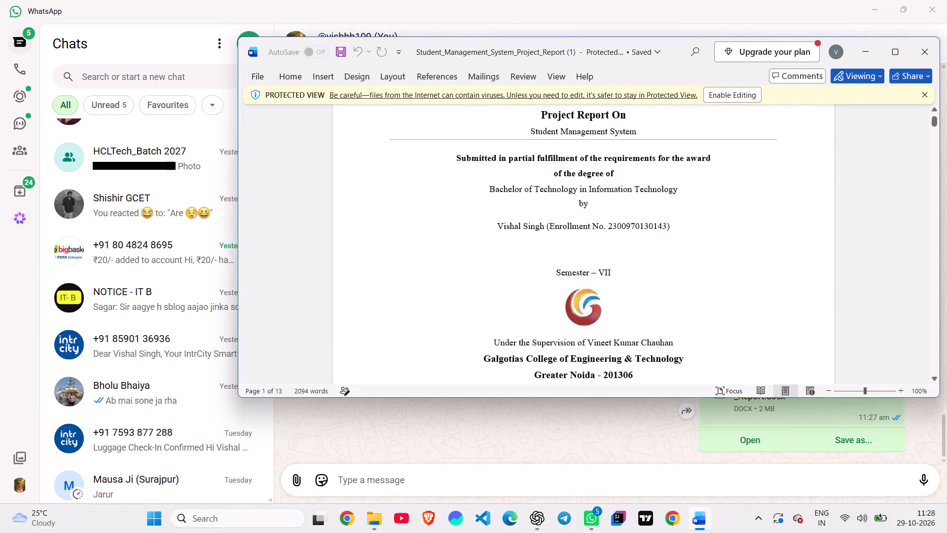
scroll(701, 284, "up", 1)
scroll(701, 284, "down", 2)
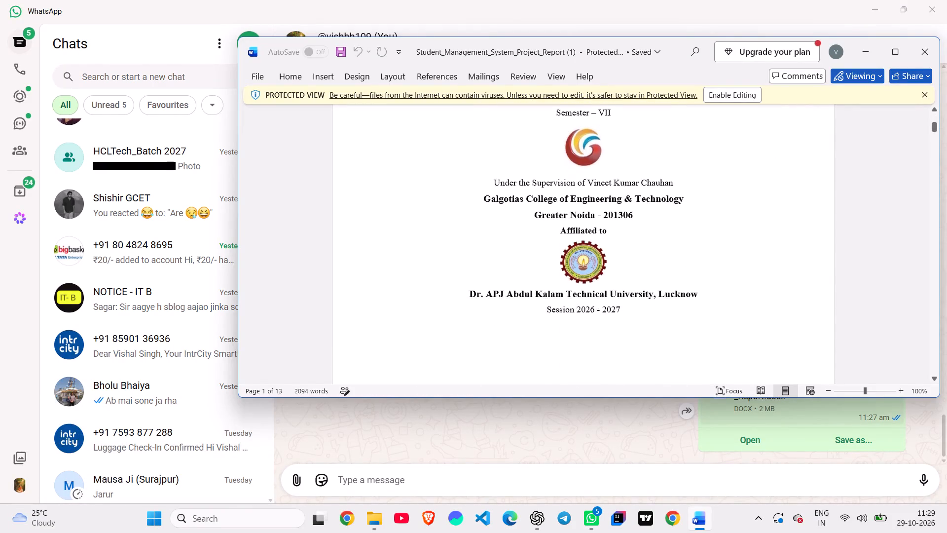
scroll(701, 284, "up", 3)
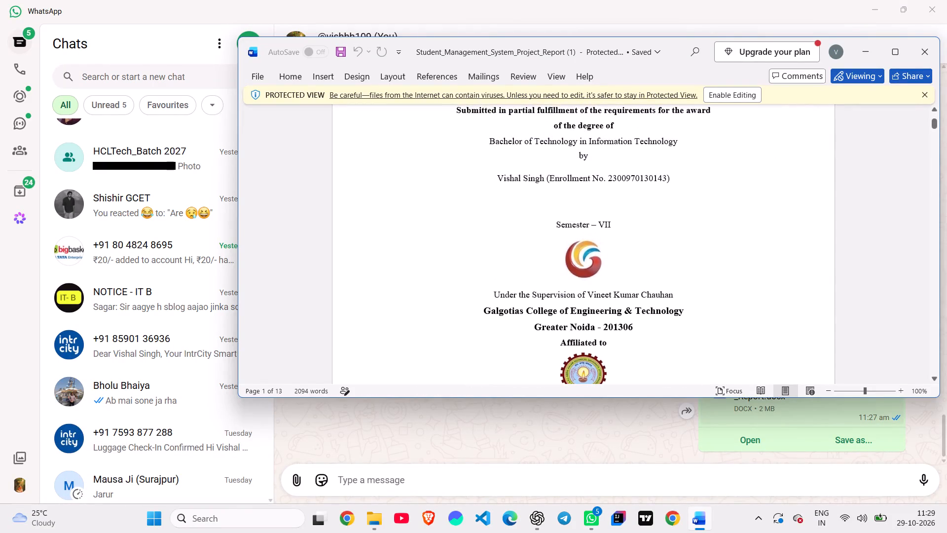
scroll(701, 284, "up", 1)
Review the inner pages of the shared report, from the acknowledgement and table of contents through to the literature survey table.
scroll(701, 284, "down", 3)
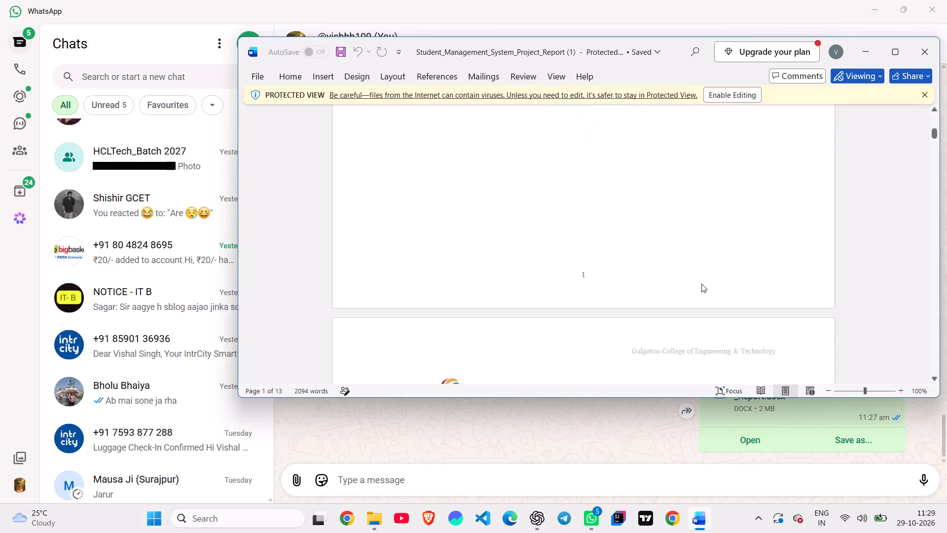
scroll(701, 284, "down", 3)
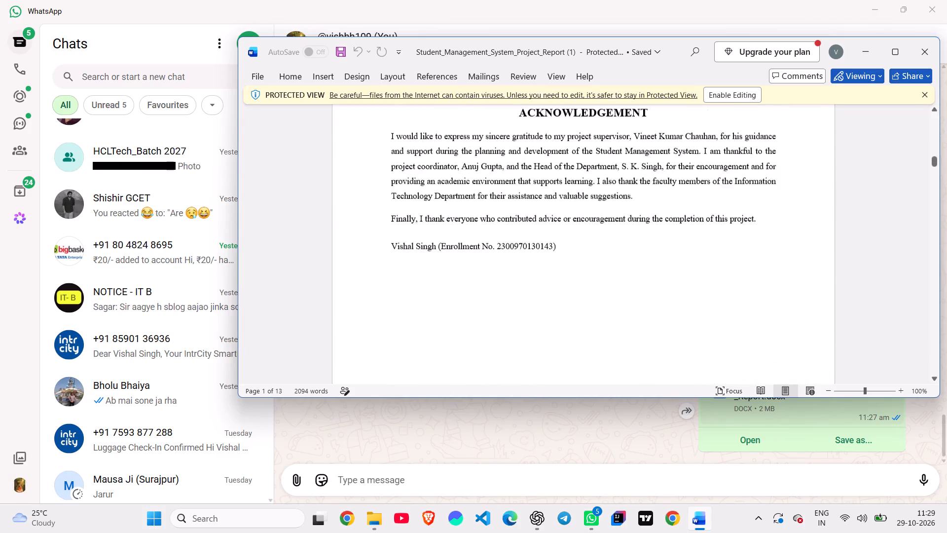
scroll(701, 284, "down", 7)
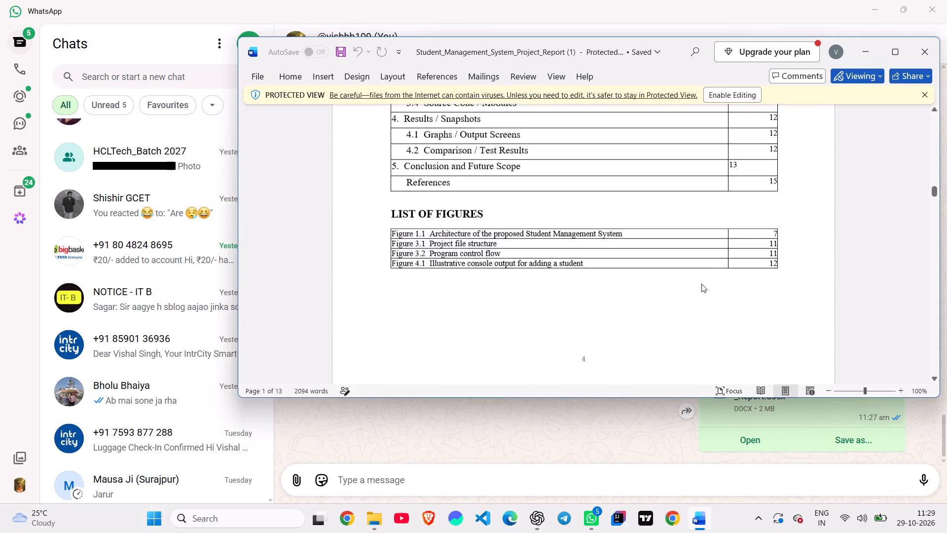
scroll(701, 284, "down", 11)
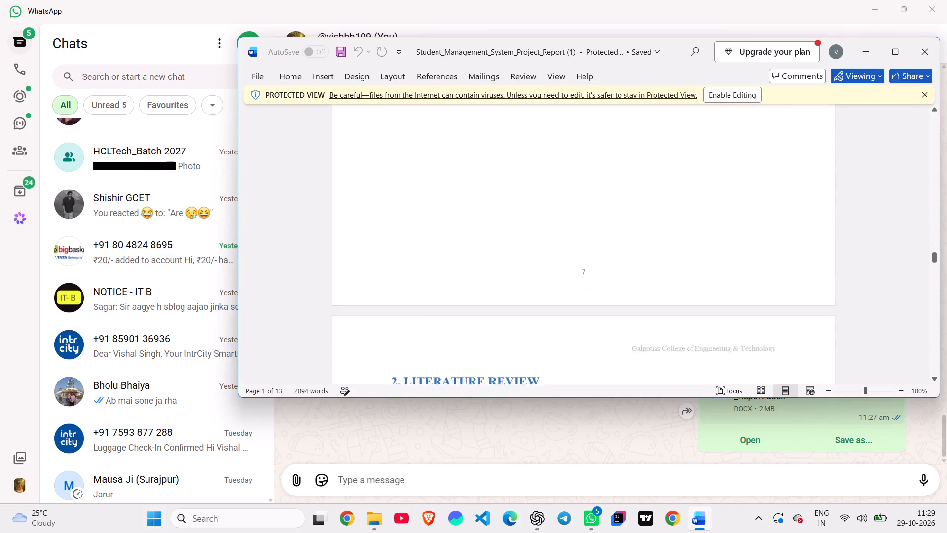
scroll(701, 284, "down", 6)
scroll(701, 284, "up", 7)
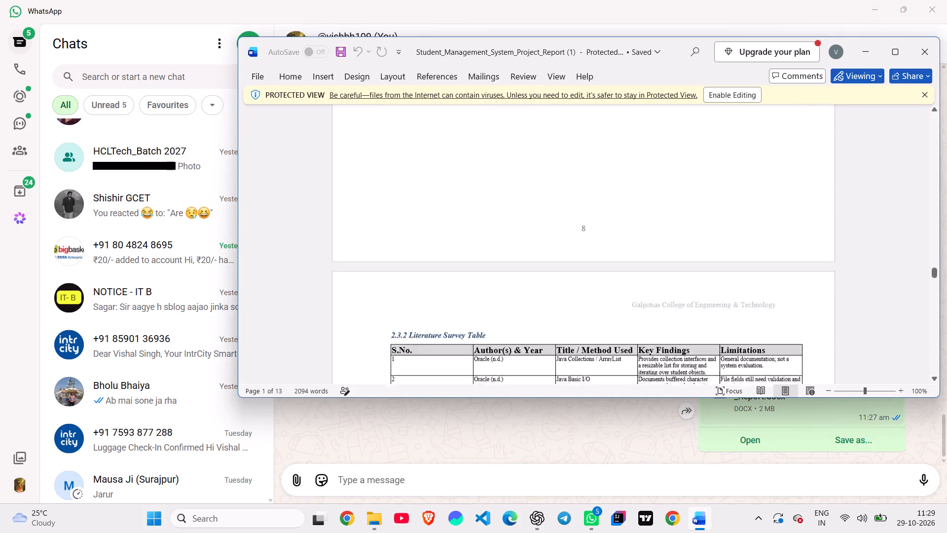
scroll(701, 284, "up", 6)
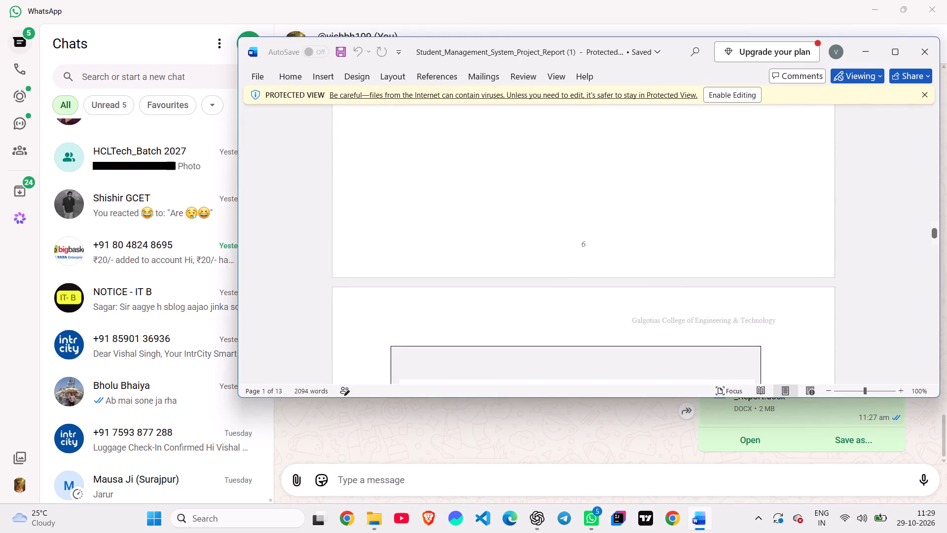
Maximize the protected project report and enable editing in it.
scroll(701, 284, "up", 4)
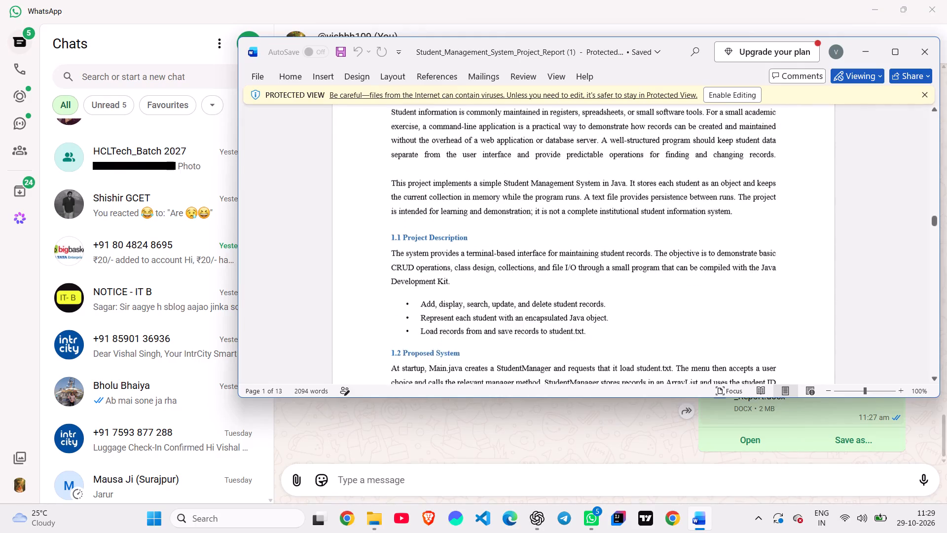
left_click(891, 46)
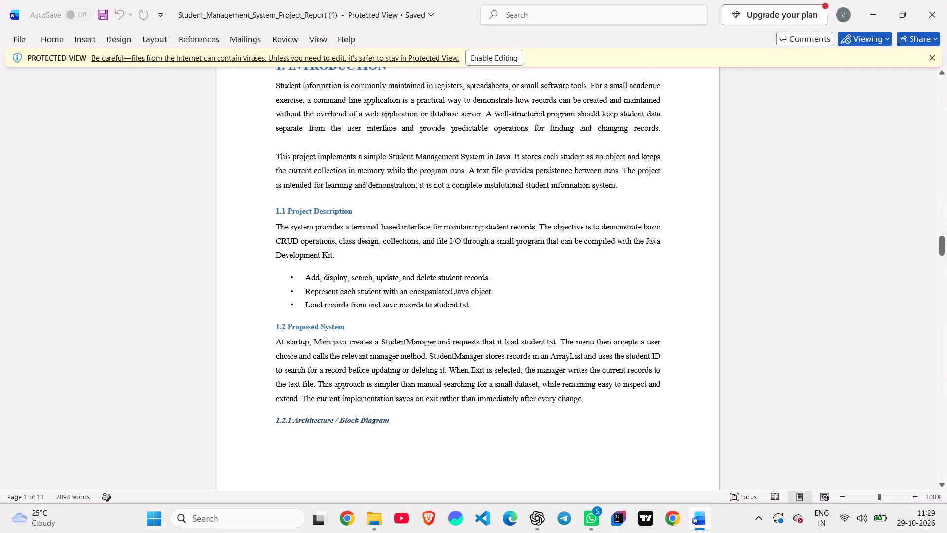
scroll(550, 223, "up", 5)
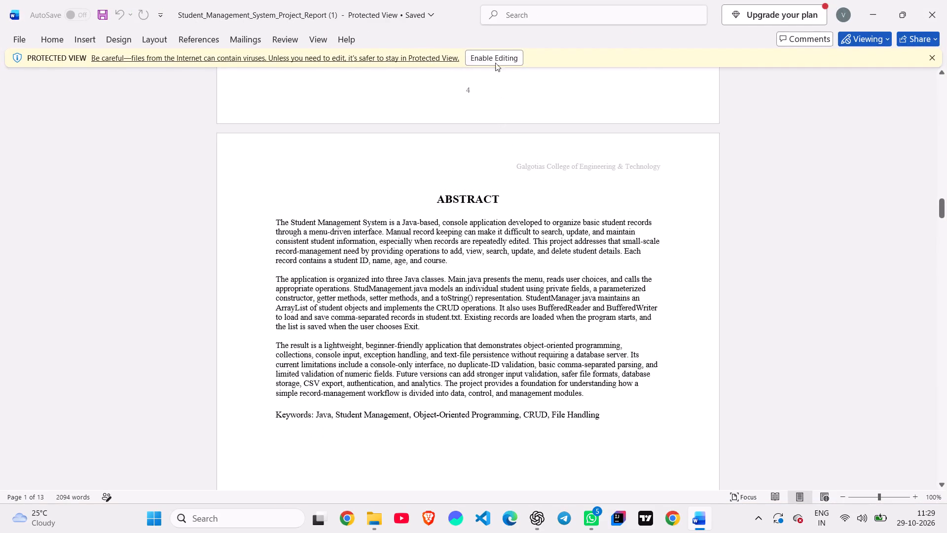
left_click(497, 51)
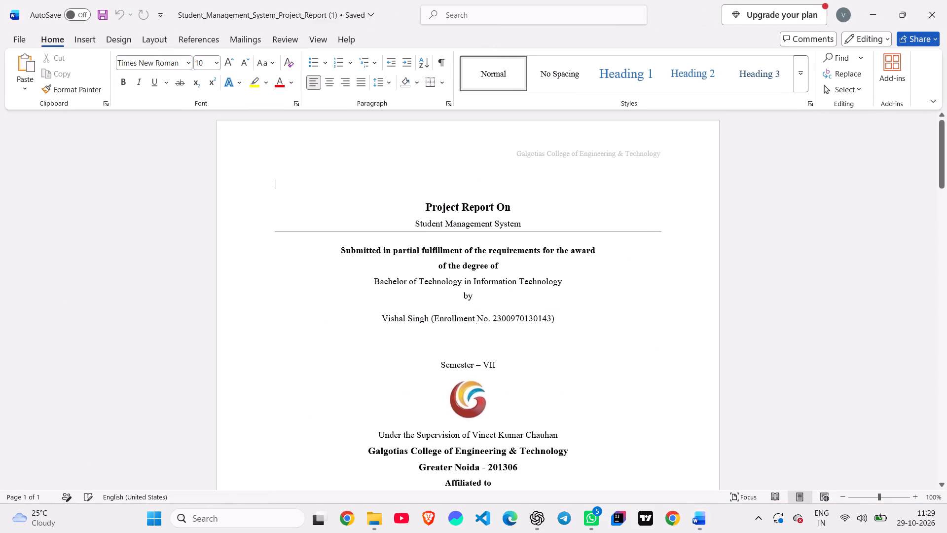
Add the second student's name on a new line below the first student on the cover page.
left_click(557, 315)
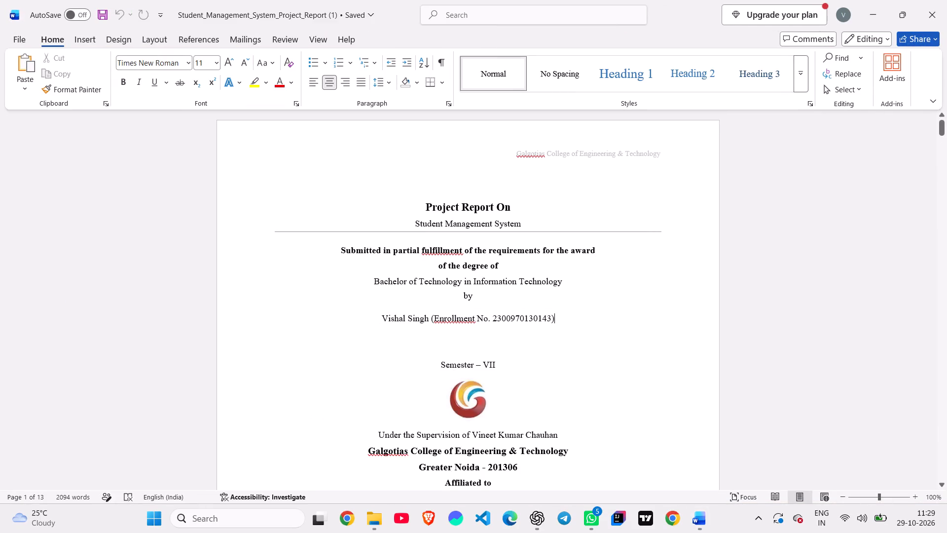
key("Return")
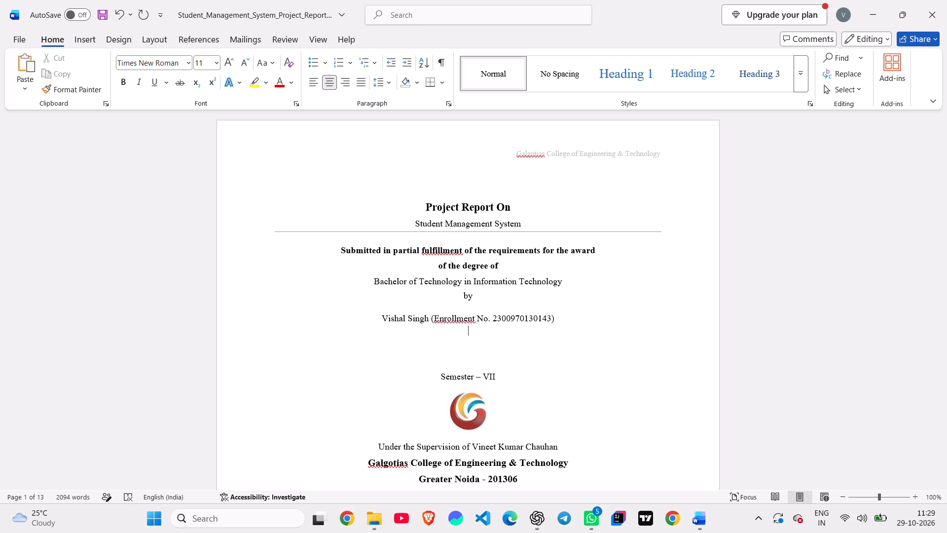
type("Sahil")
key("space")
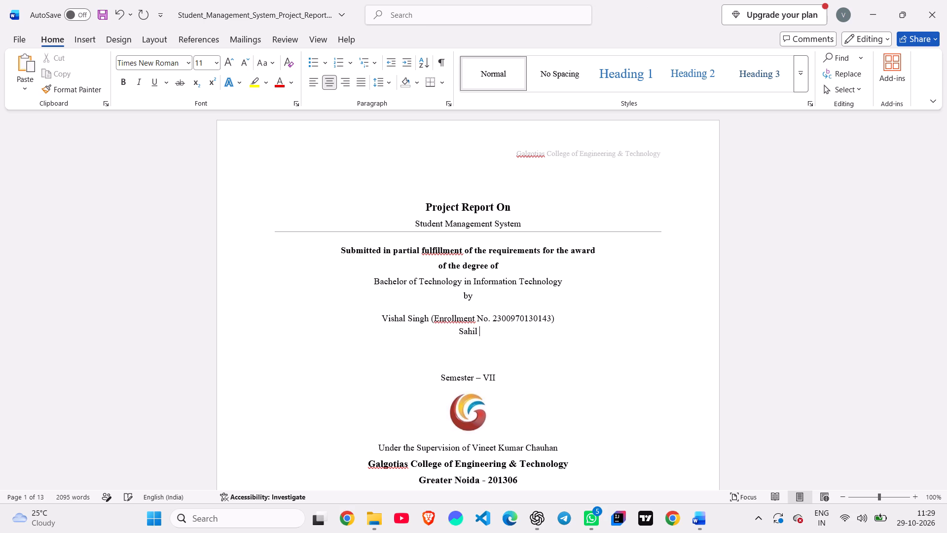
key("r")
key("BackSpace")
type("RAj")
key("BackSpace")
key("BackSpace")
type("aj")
Add the second student's enrollment number in parentheses after the name, labelled "Enrollment No." and separated from the name by a space.
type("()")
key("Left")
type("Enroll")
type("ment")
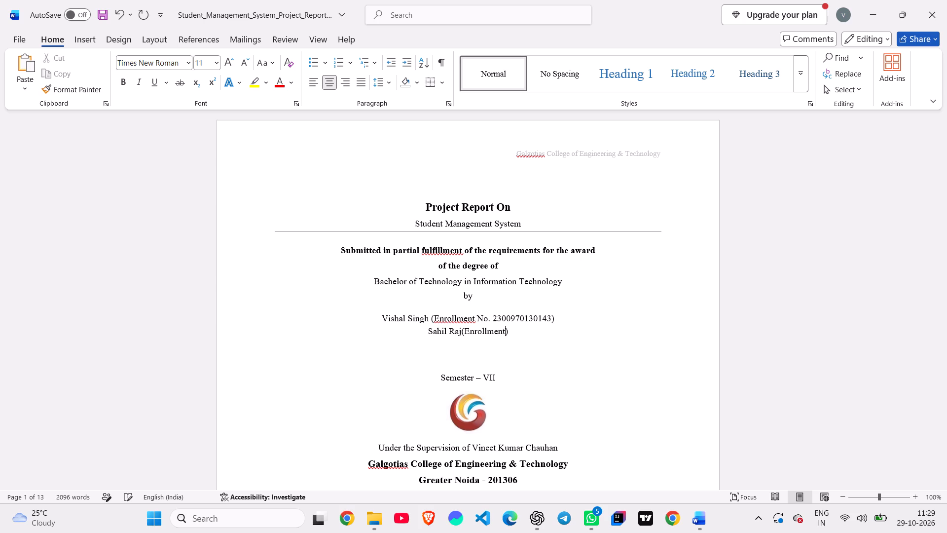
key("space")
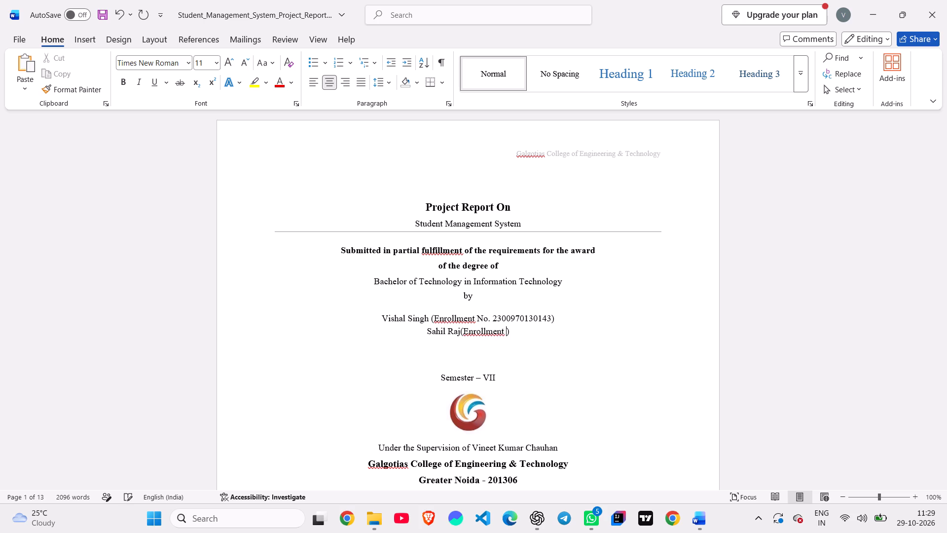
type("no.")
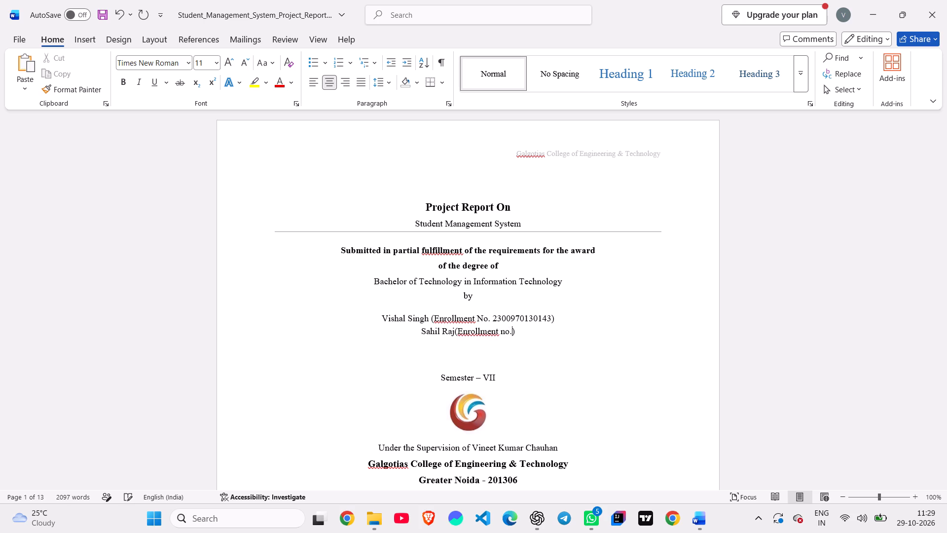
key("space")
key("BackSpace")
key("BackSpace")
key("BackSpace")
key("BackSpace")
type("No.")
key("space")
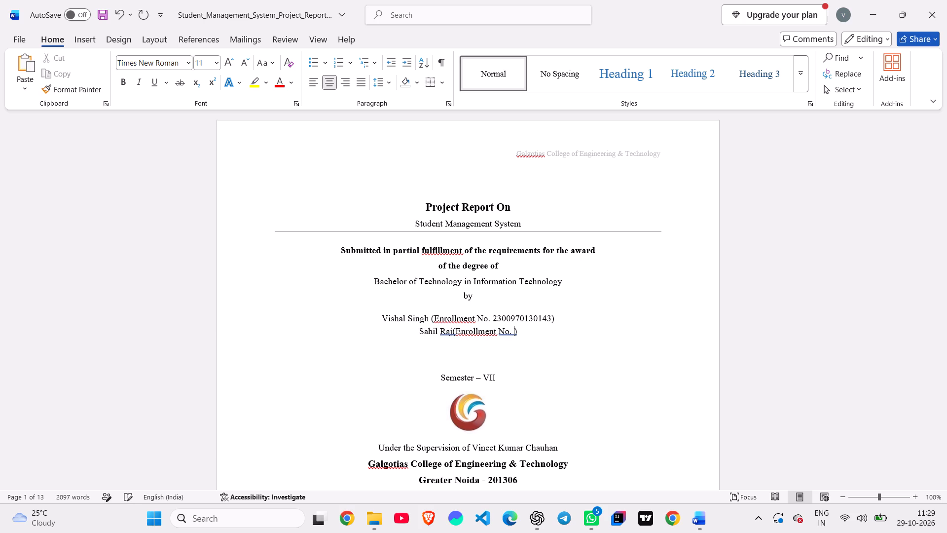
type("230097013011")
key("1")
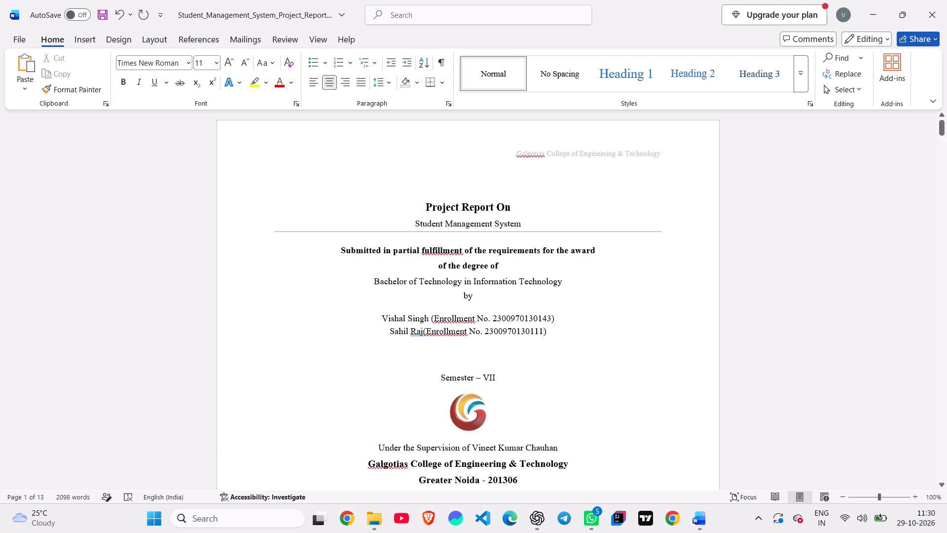
left_click(424, 330)
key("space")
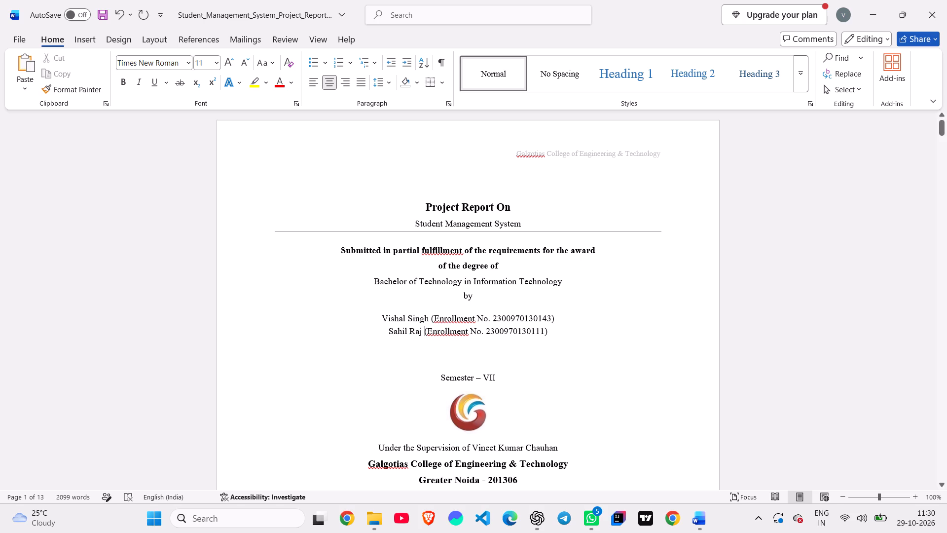
Insert "&" and the second student's name after the first student's enrollment number in the Certificate paragraph.
scroll(447, 350, "down", 1)
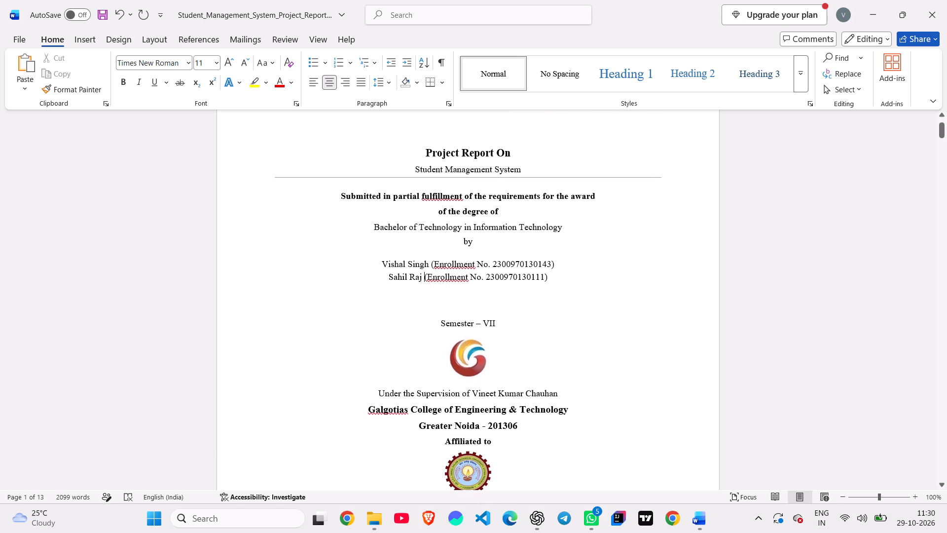
scroll(447, 350, "down", 2)
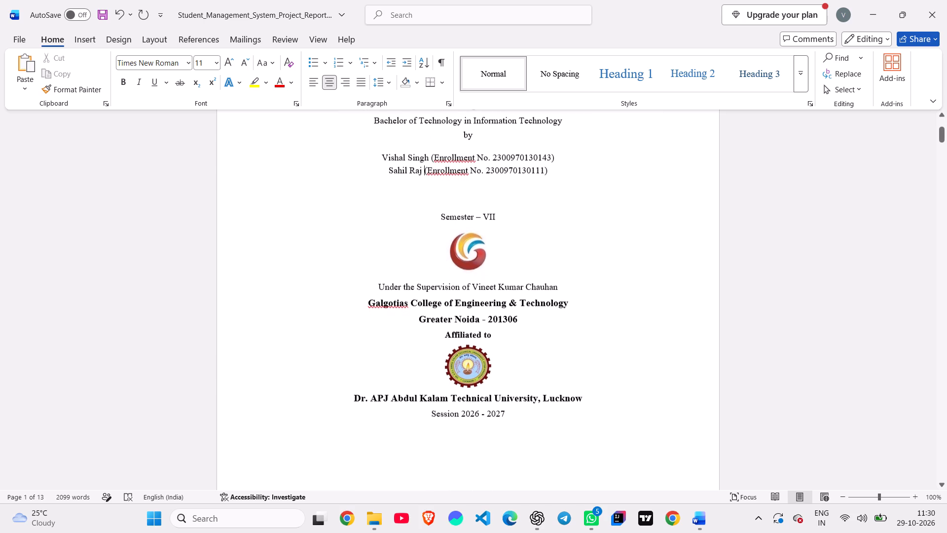
scroll(447, 350, "down", 5)
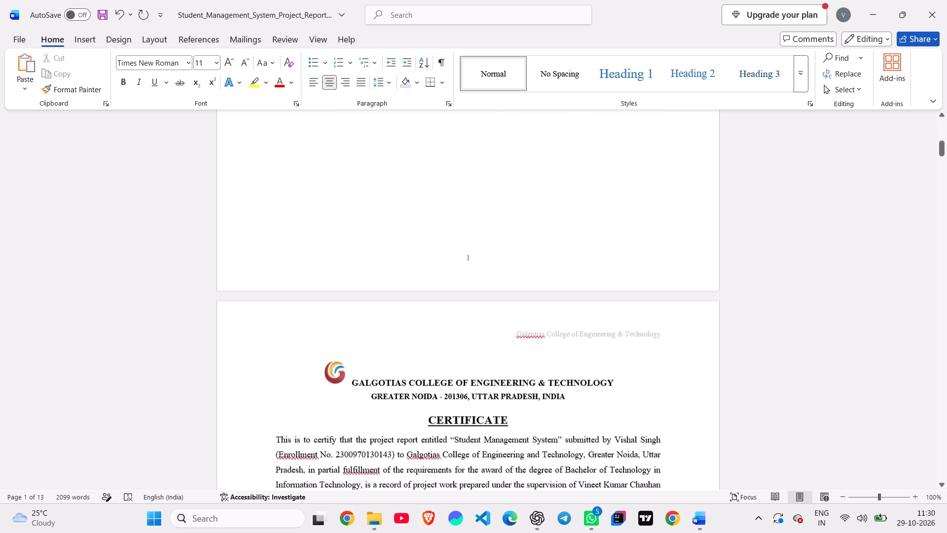
scroll(447, 350, "down", 1)
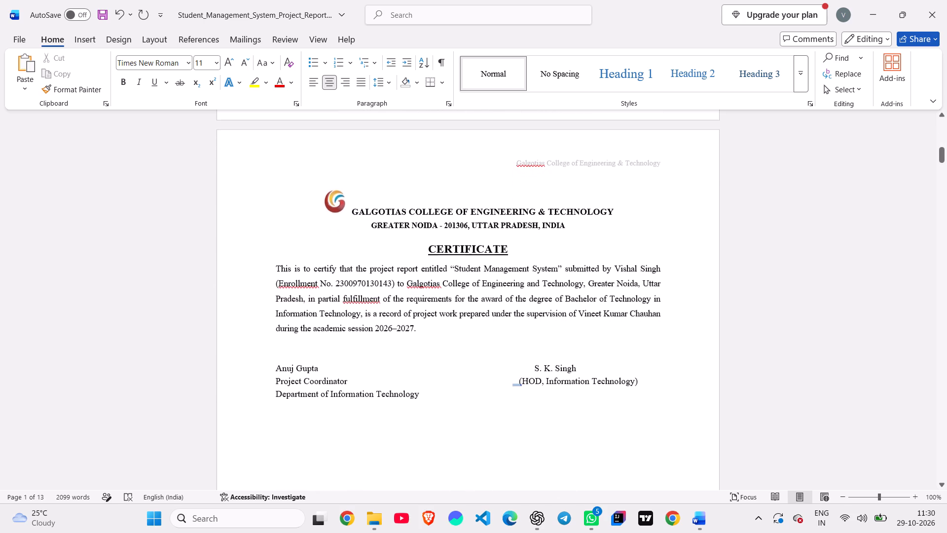
scroll(447, 350, "down", 1)
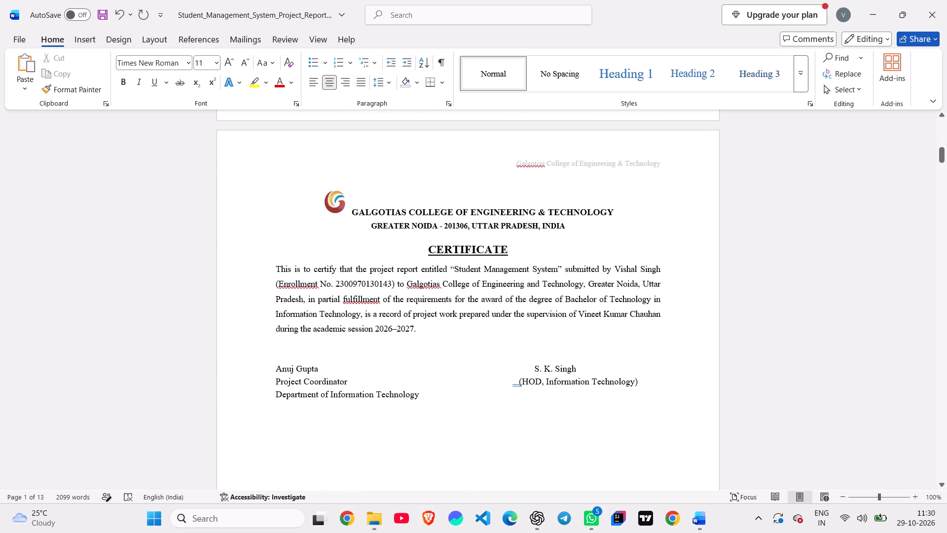
left_click(395, 285)
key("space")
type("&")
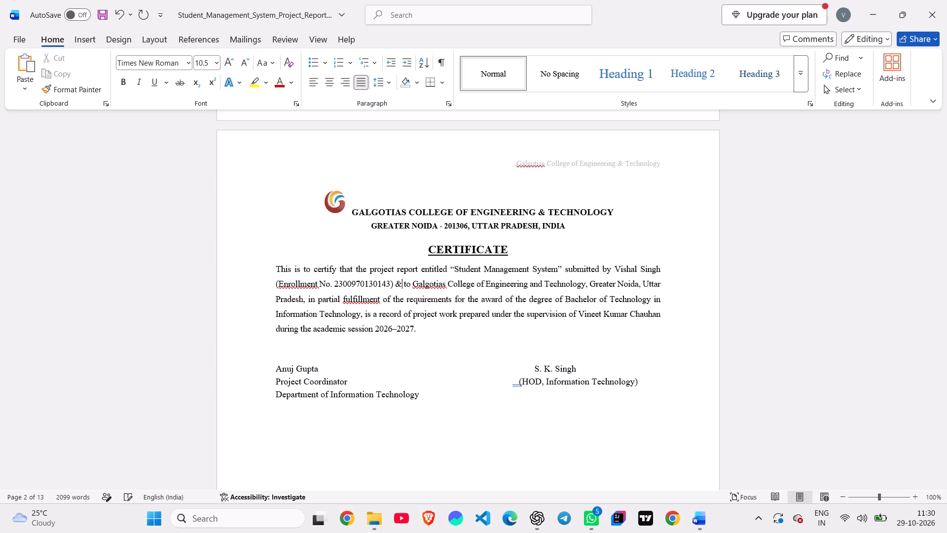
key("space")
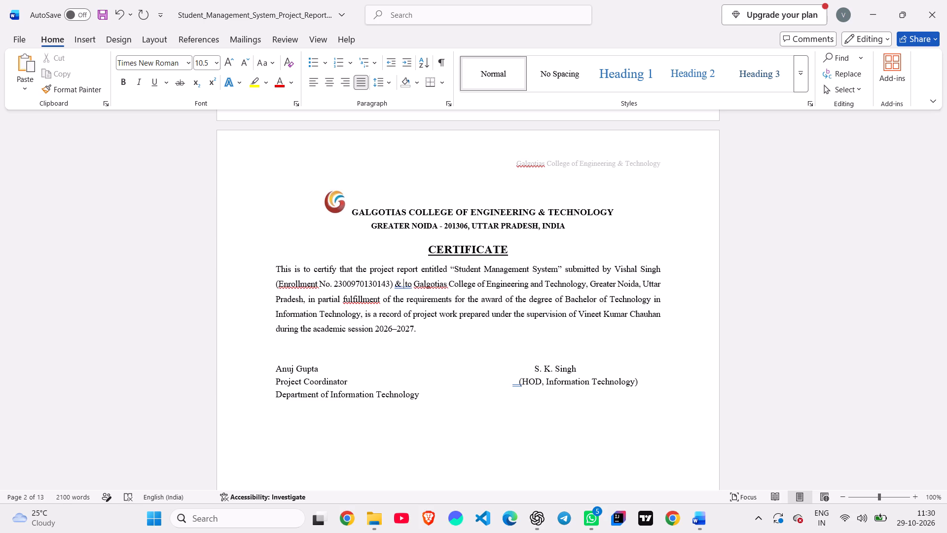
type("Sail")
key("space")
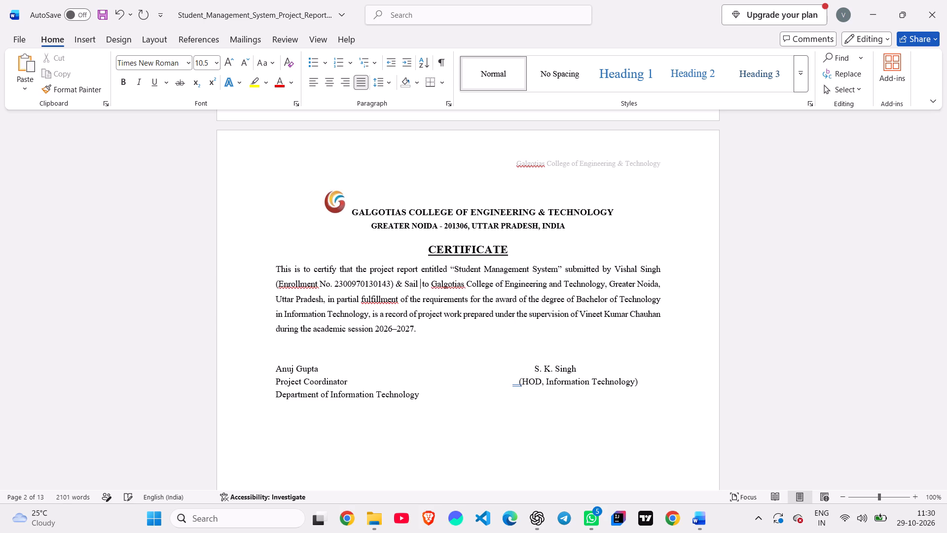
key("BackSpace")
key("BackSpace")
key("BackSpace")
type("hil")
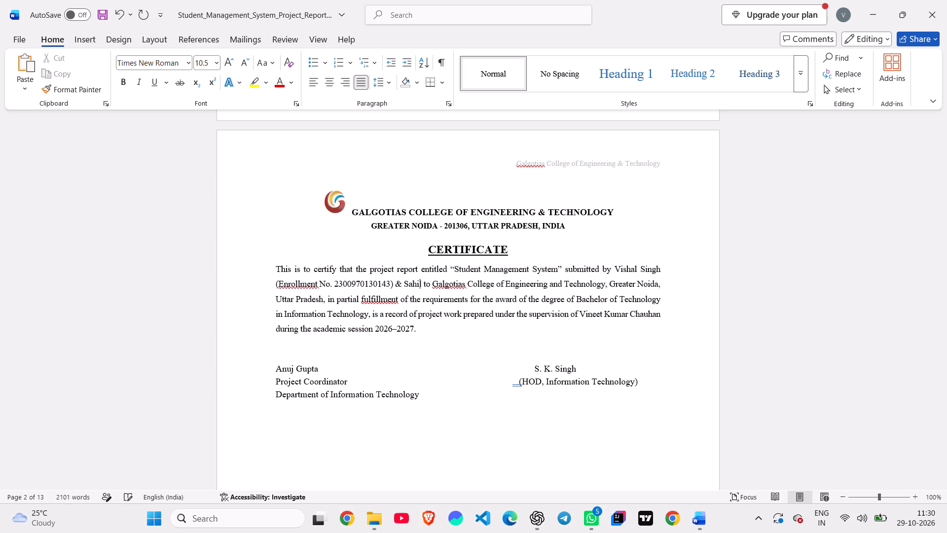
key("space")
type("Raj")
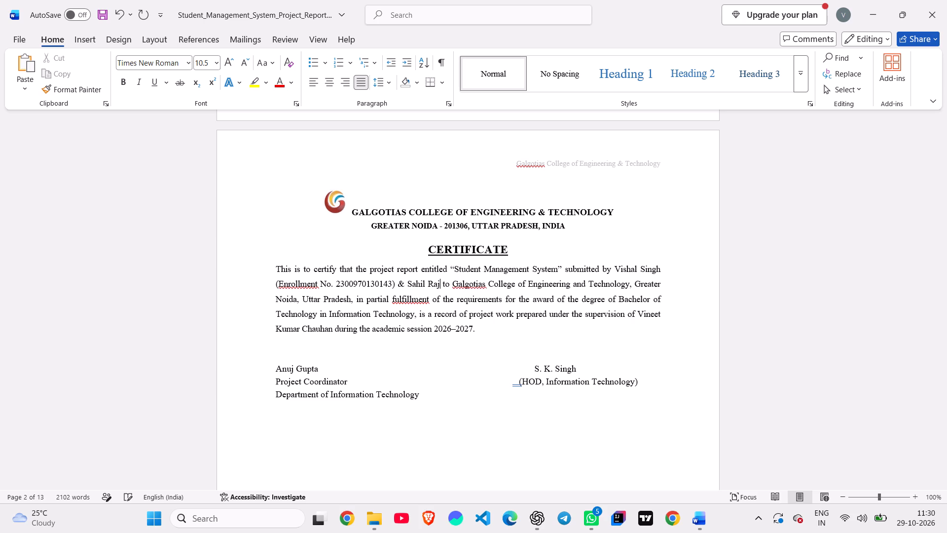
Add the second student's enrollment number in parentheses after the name in the Certificate paragraph, labelled "Enrollment No." and separated from the name by a space.
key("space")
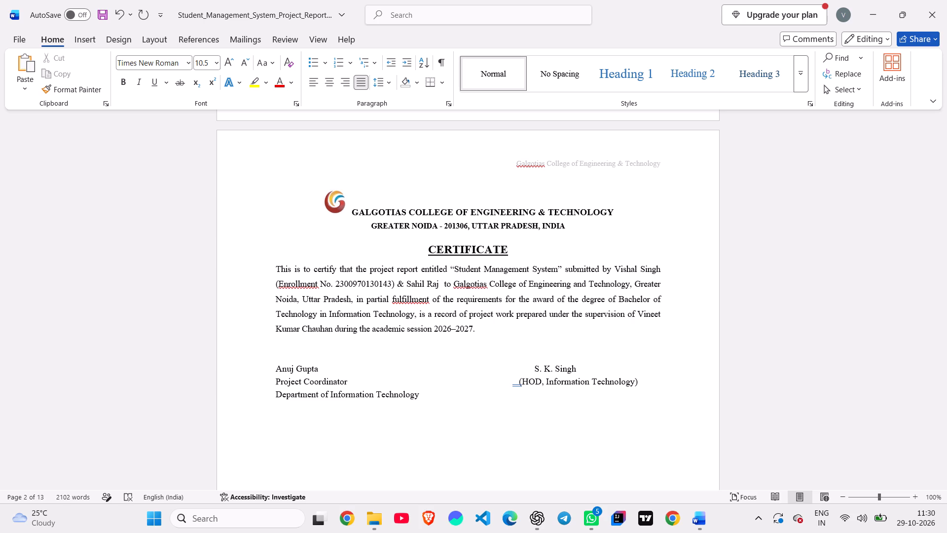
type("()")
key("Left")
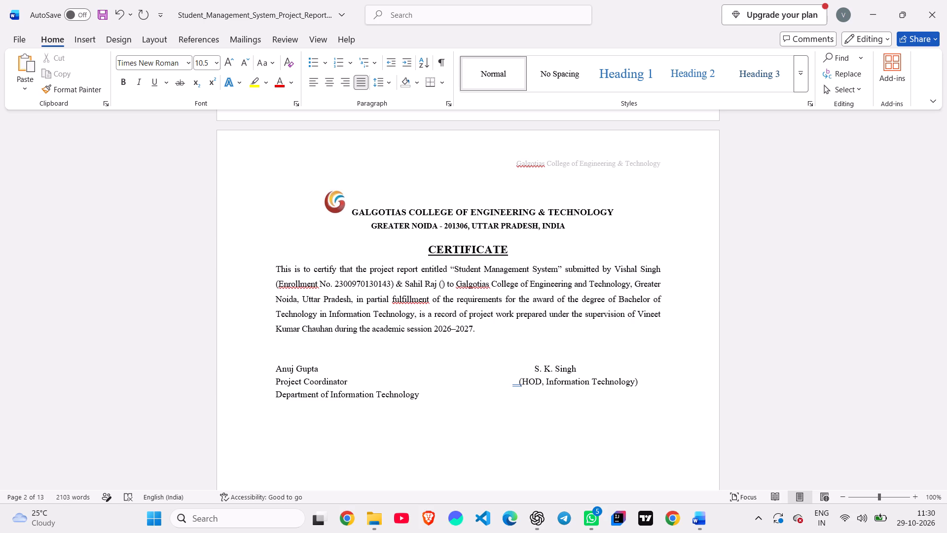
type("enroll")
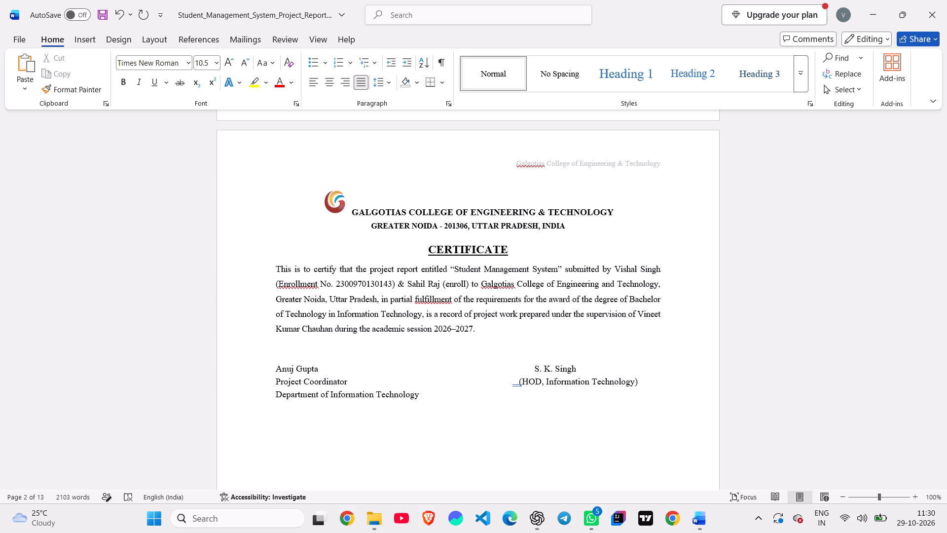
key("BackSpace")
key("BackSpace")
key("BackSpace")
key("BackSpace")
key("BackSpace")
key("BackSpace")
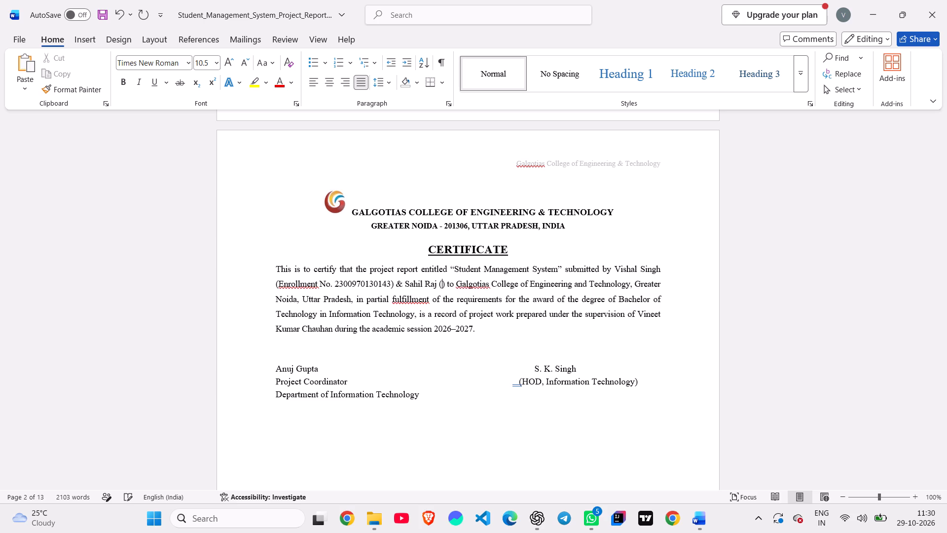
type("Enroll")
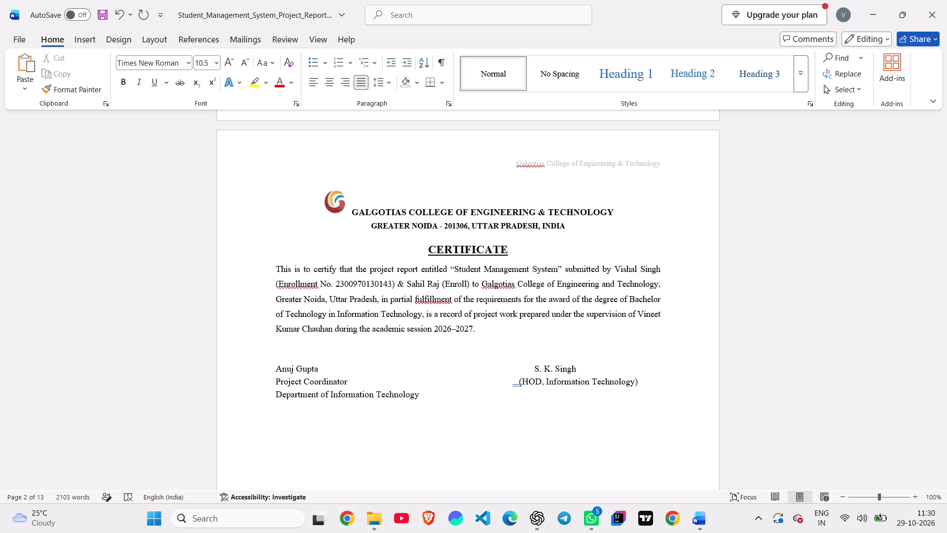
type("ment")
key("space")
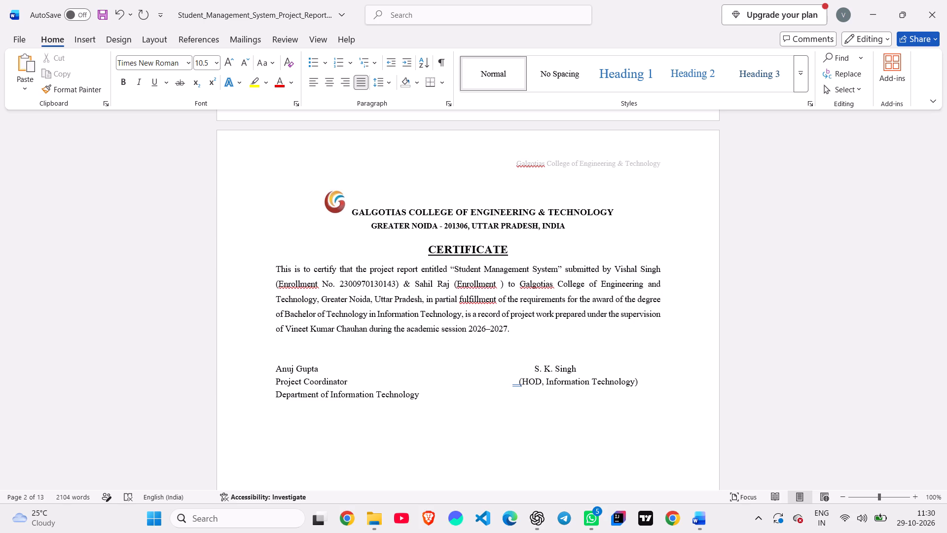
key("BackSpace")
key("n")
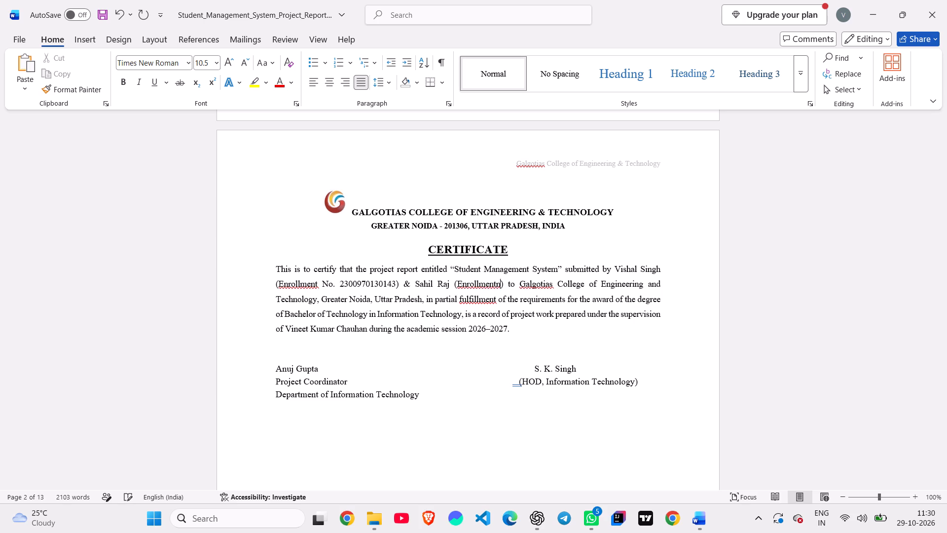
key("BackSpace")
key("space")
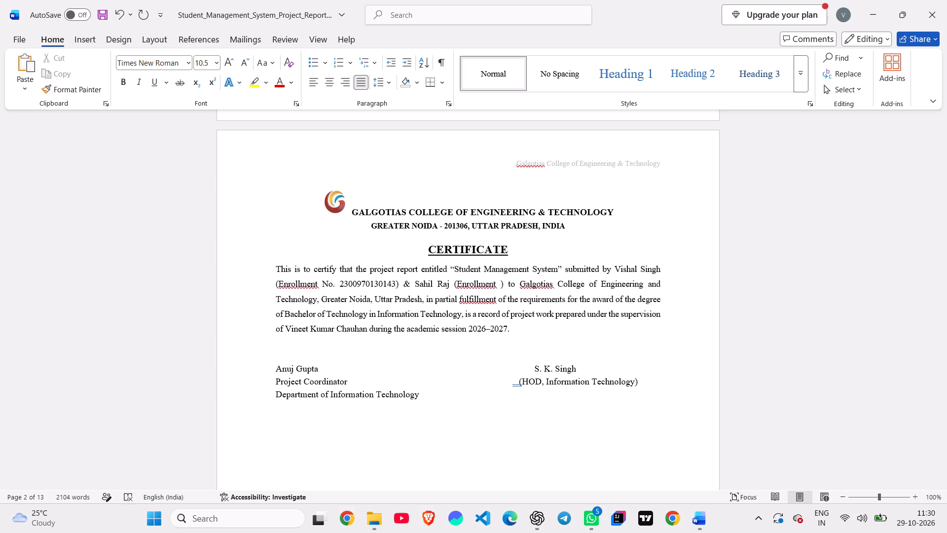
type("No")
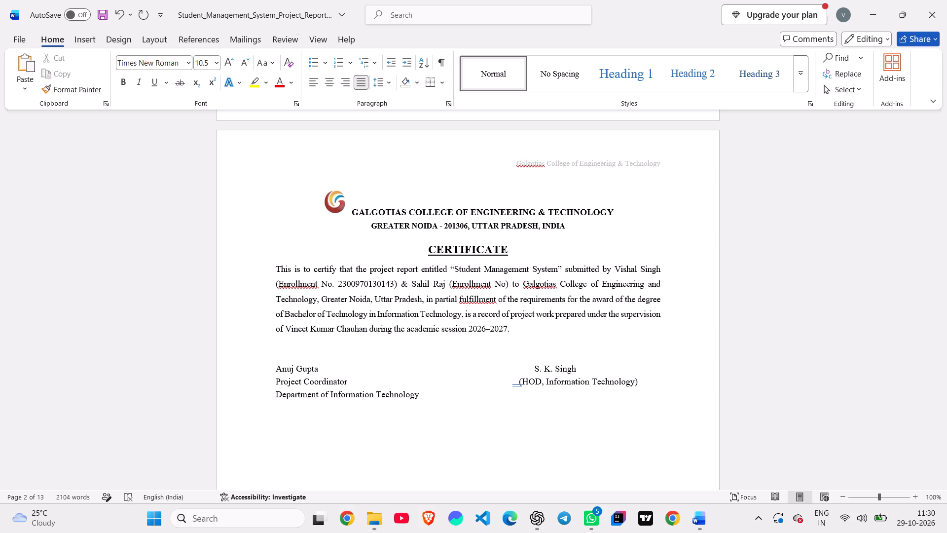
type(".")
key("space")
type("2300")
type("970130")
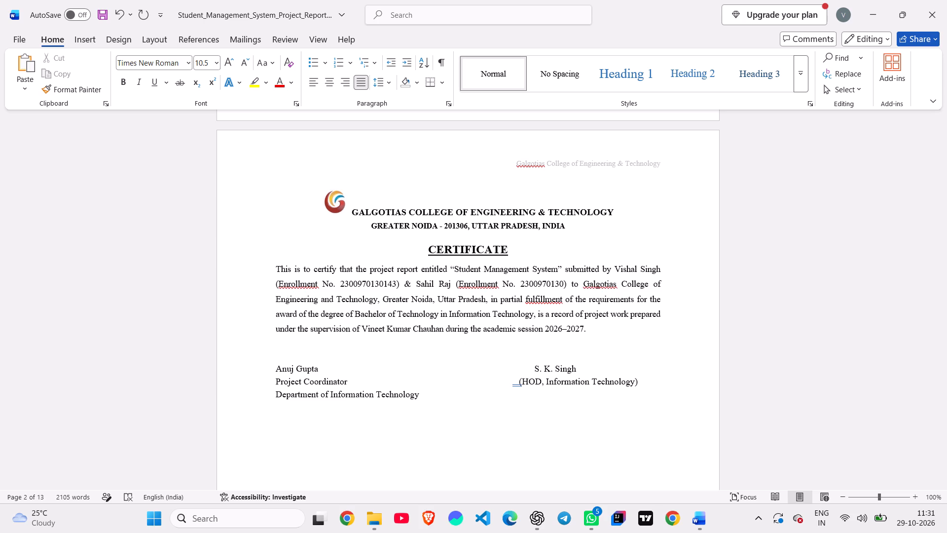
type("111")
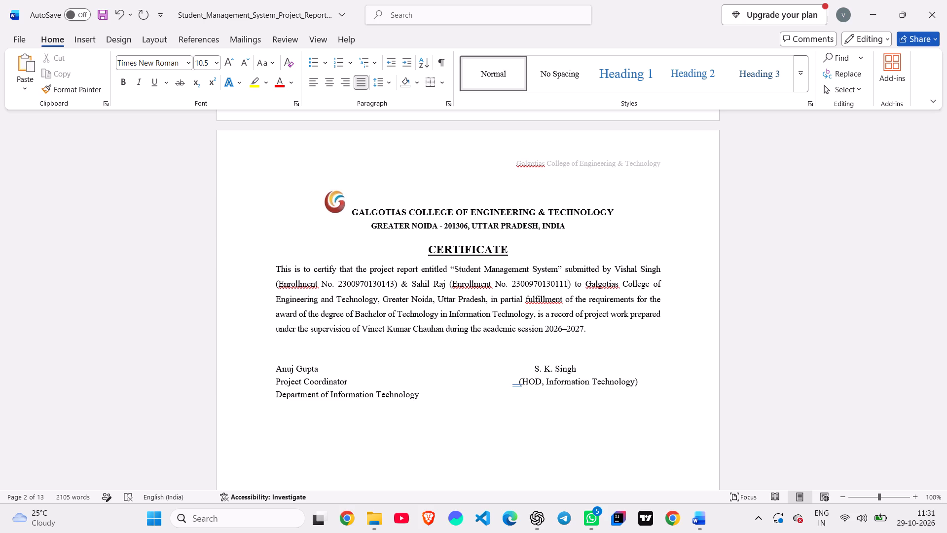
Replace the opening "I" of the first Acknowledgement paragraph with "We", keeping one space before "would".
scroll(395, 285, "down", 2)
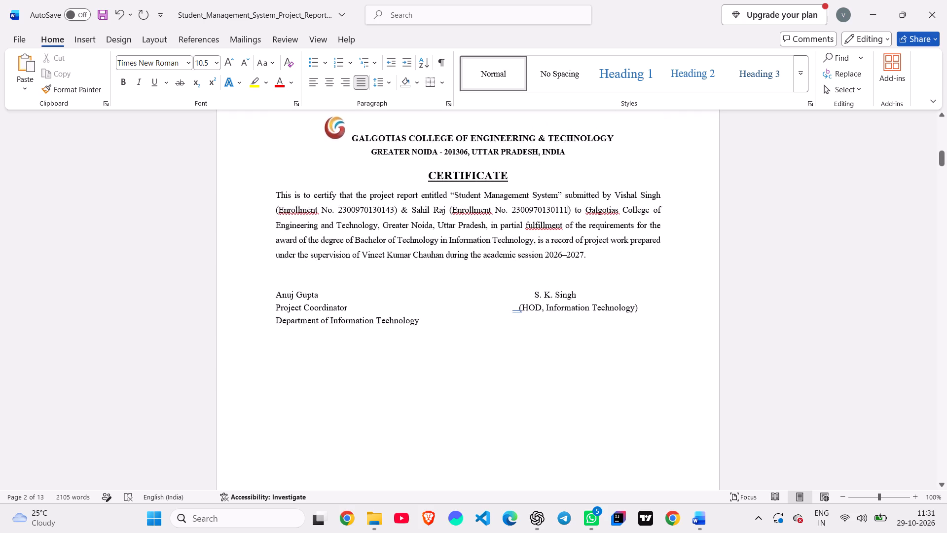
scroll(395, 285, "down", 2)
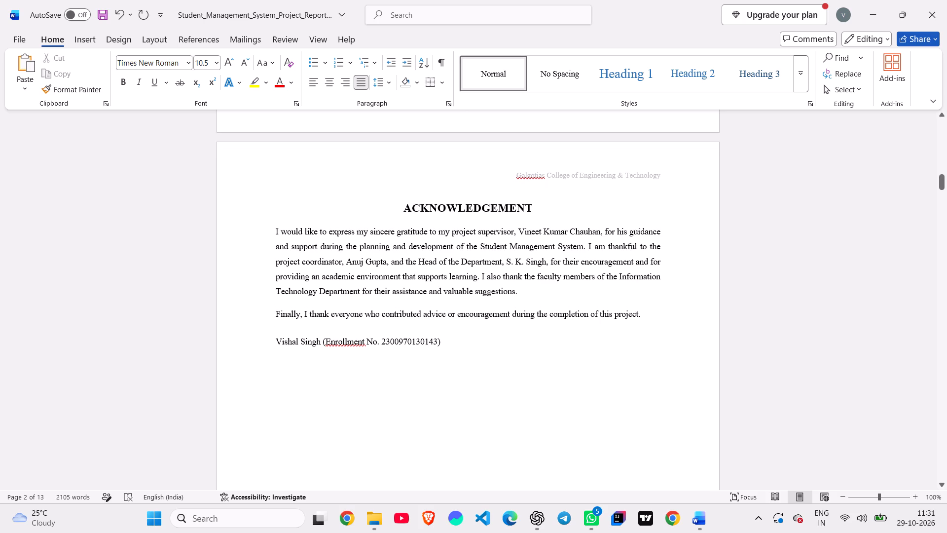
left_click(276, 229)
left_click(278, 229)
key("Right")
key("BackSpace")
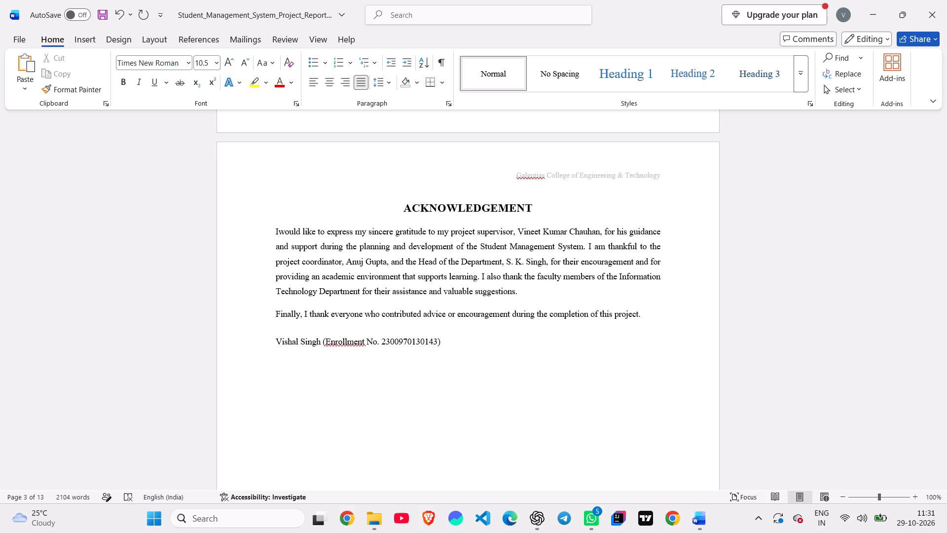
key("backslash")
key("BackSpace")
key("BackSpace")
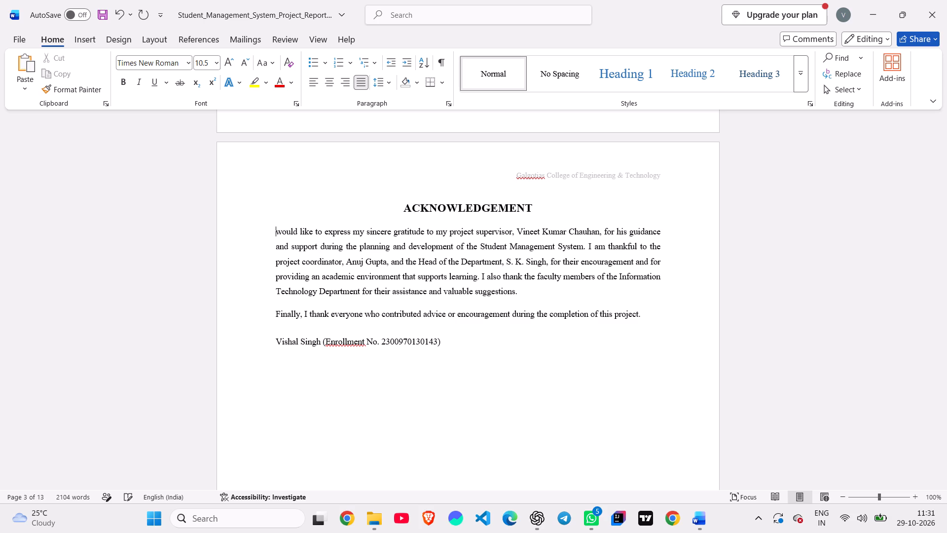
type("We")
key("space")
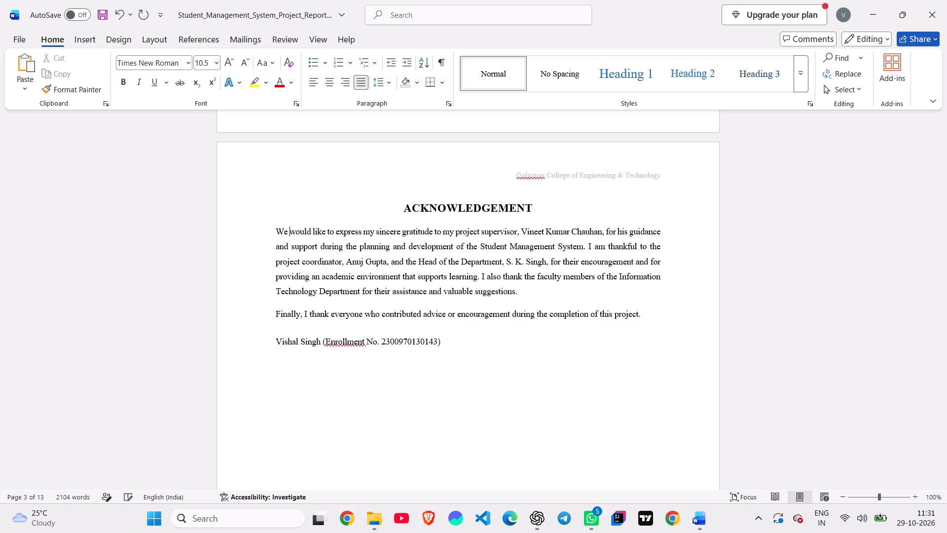
Append "&" and the second student's name after the first student's enrollment number, on the same line below the Acknowledgement text.
left_click(444, 340)
key("Return")
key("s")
key("BackSpace")
key("BackSpace")
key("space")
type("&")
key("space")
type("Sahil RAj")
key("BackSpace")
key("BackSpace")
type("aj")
Add the second student's enrollment number in parentheses after the name on the Acknowledgement signature line, labelled "Enrollment No.".
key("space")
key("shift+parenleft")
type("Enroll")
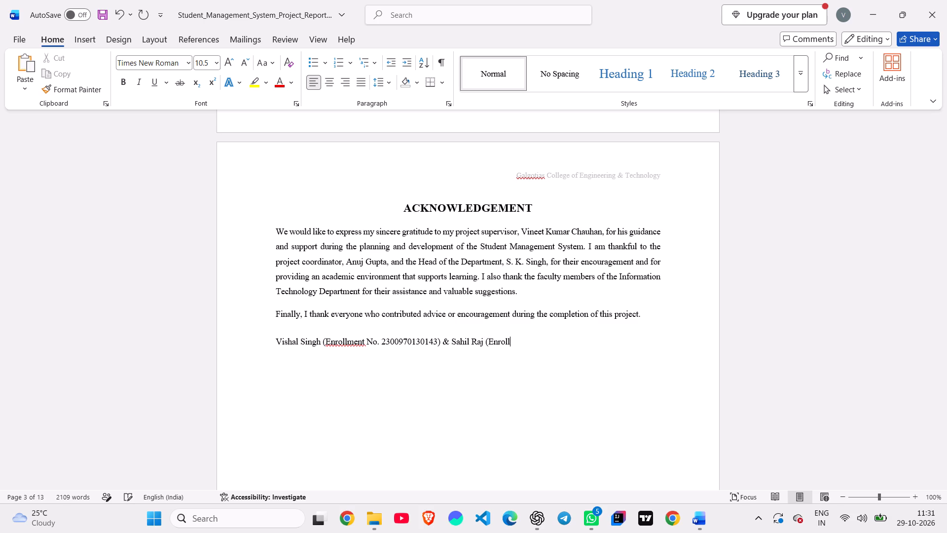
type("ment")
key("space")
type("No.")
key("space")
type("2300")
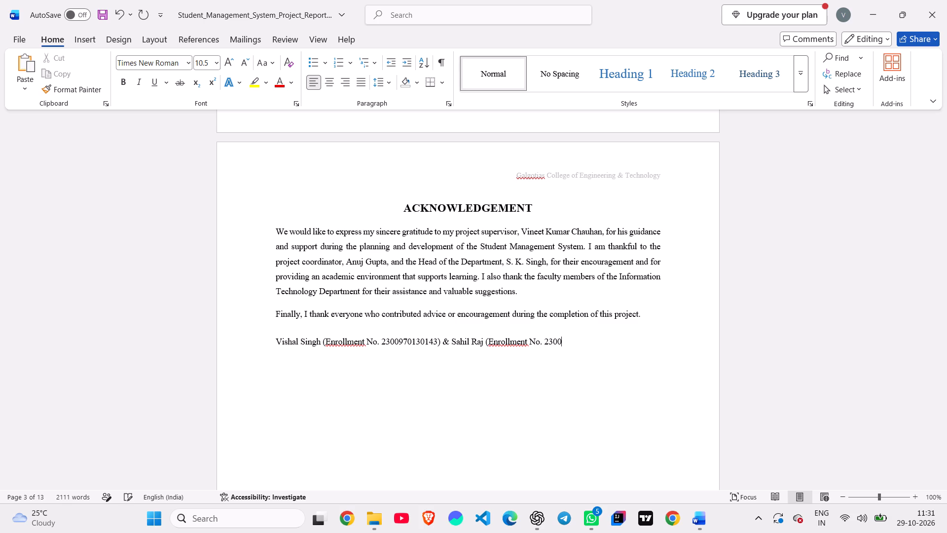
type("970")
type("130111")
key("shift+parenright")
Replace "I" with "we" in the Acknowledgement sentence beginning "Finally,".
scroll(444, 340, "down", 1)
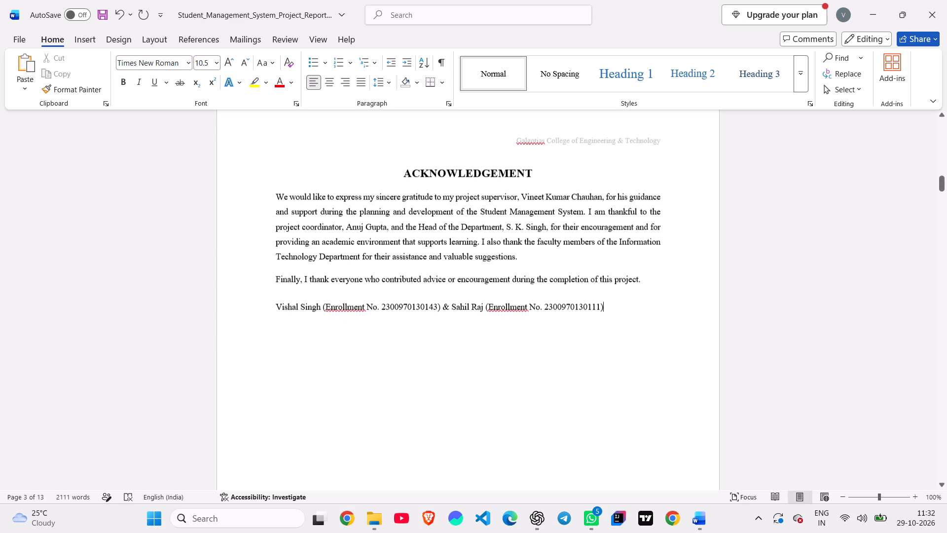
scroll(444, 340, "down", 2)
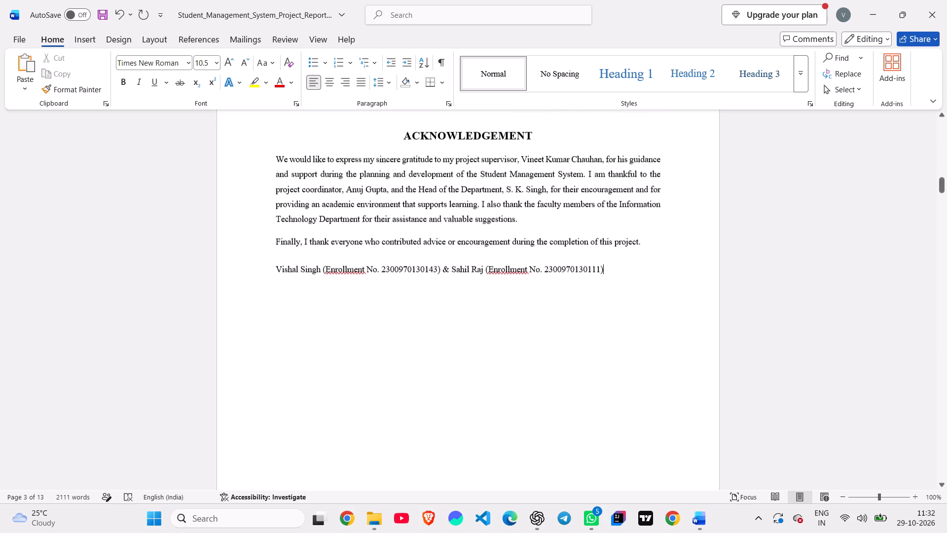
scroll(444, 340, "down", 1)
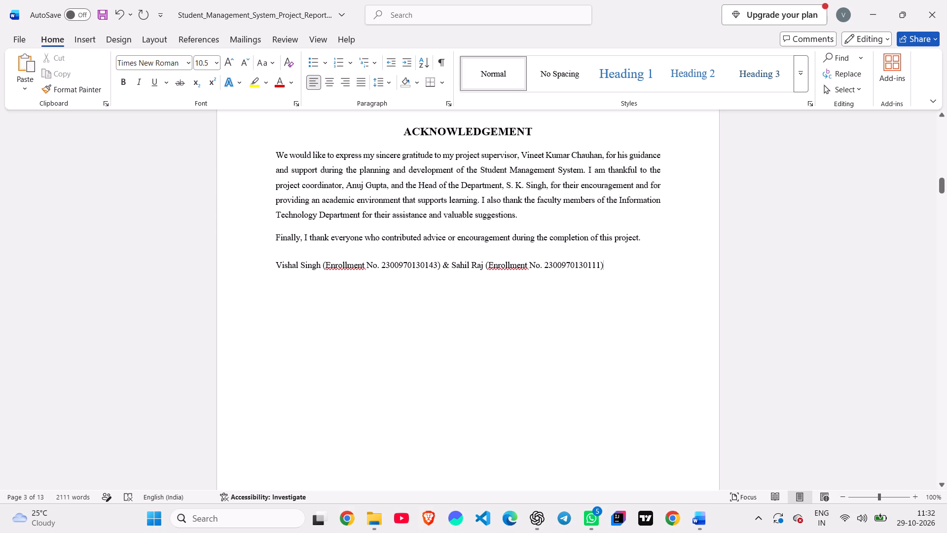
left_click(307, 237)
key("BackSpace")
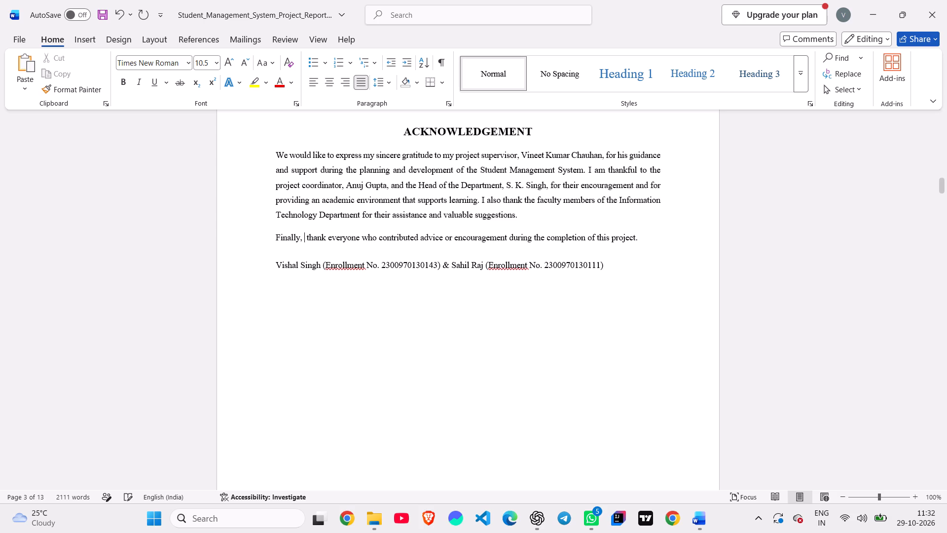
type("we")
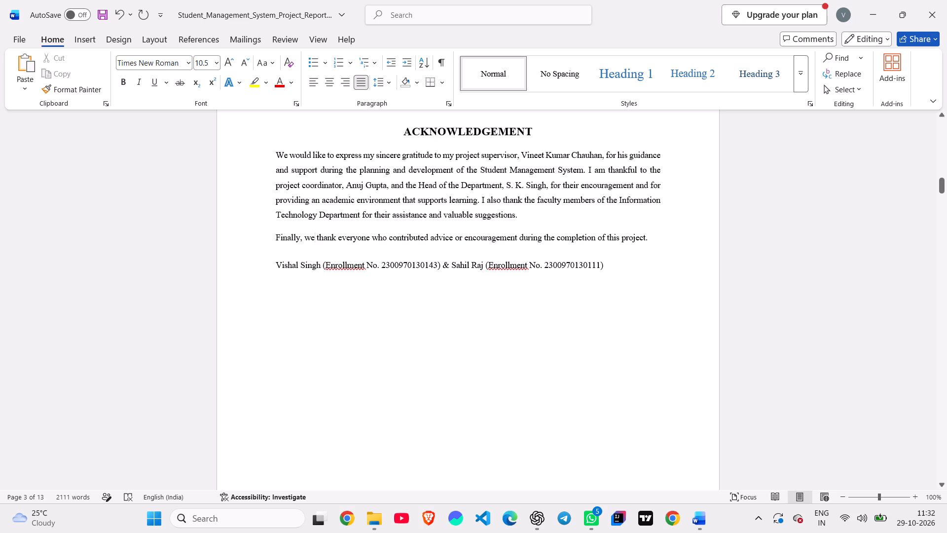
Replace "my" with "our" before "sincere gratitude" in the first Acknowledgement sentence.
left_click(375, 154)
key("BackSpace")
key("BackSpace")
key("BackSpace")
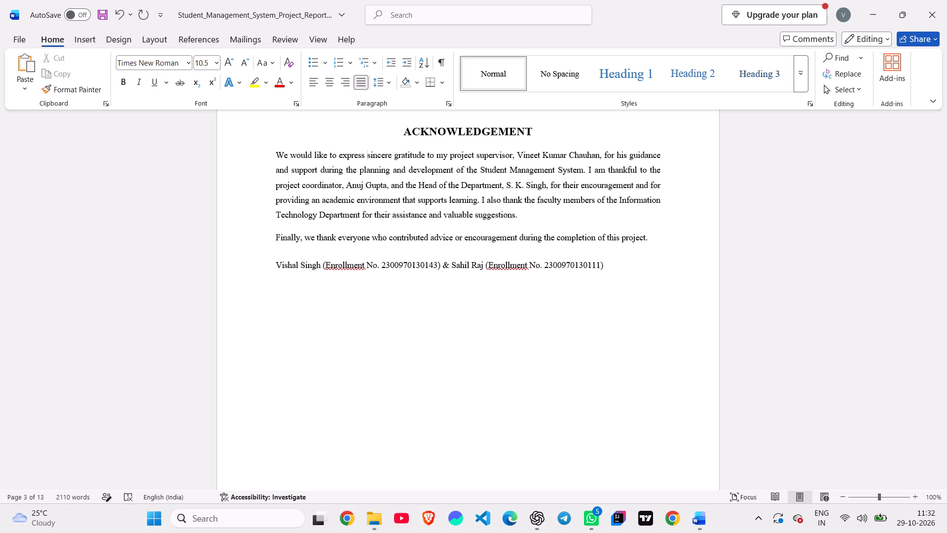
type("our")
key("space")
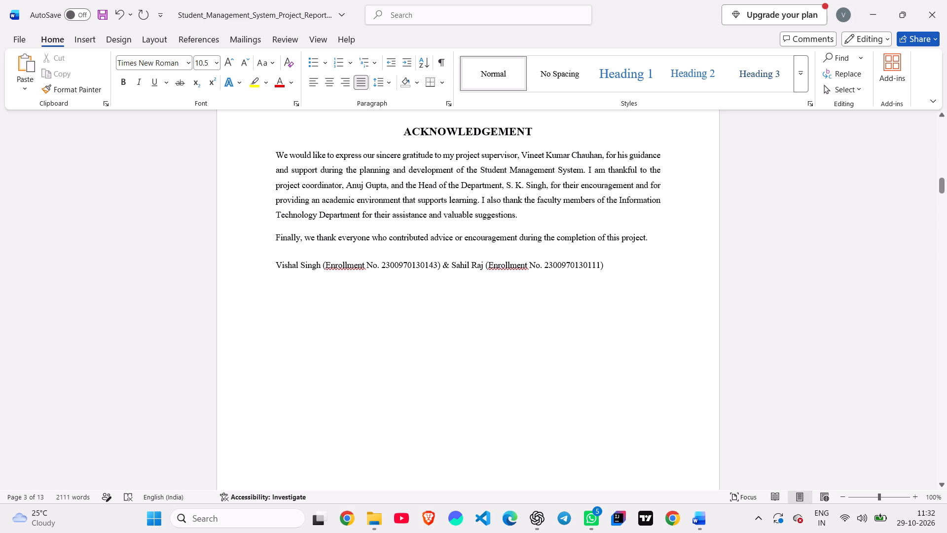
Replace "my" with "our" before "project supervisor" in the first Acknowledgement sentence.
left_click(453, 156)
key("BackSpace")
key("BackSpace")
key("BackSpace")
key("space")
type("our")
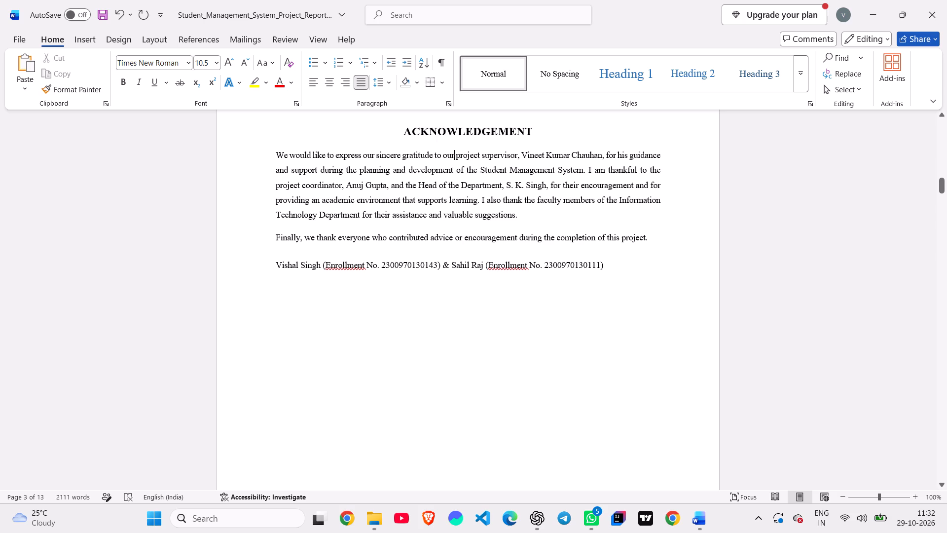
Replace "I am" with "We are" before "thankful to the project coordinator" in the Acknowledgement paragraph.
left_click(605, 172)
key("BackSpace")
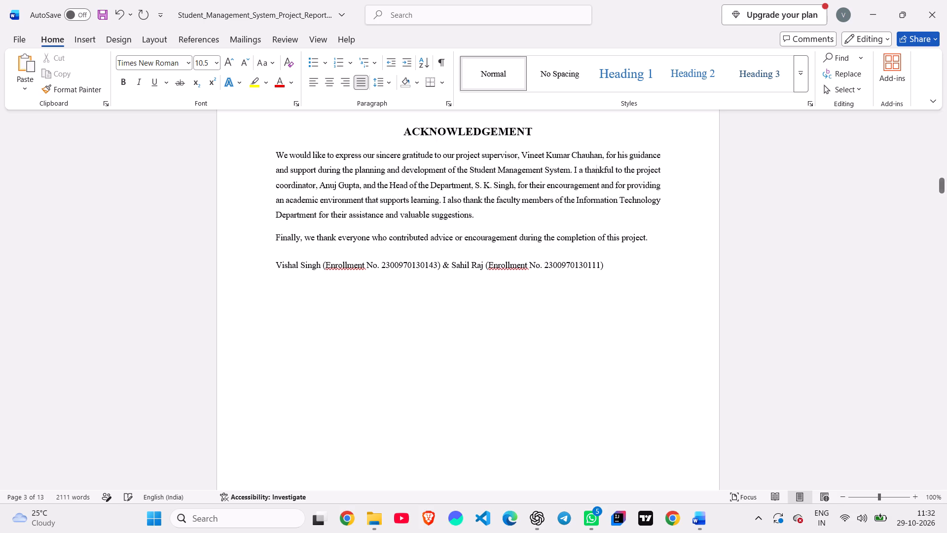
key("BackSpace")
key("BackSpace")
key("BackSpace")
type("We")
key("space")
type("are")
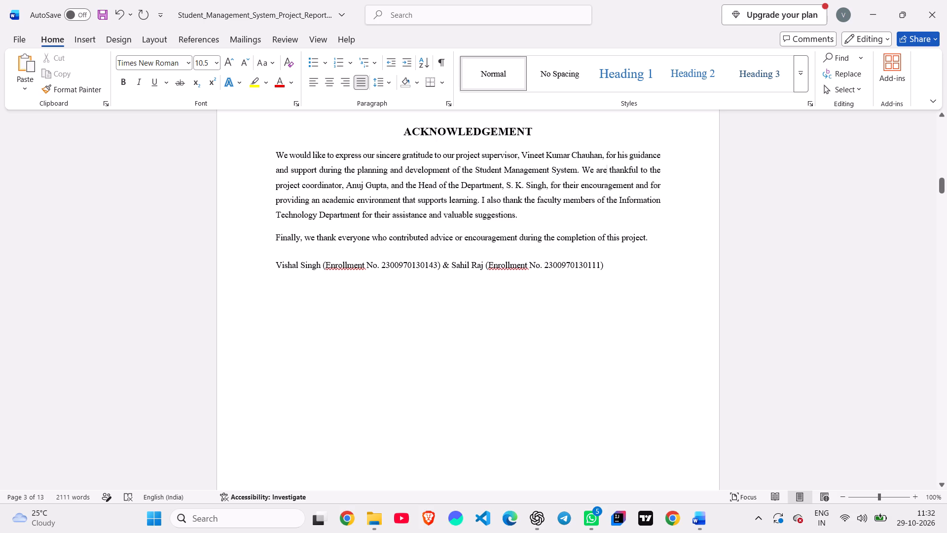
Replace "I" with "We" before "also thank the faculty members" in the Acknowledgement paragraph.
left_click(486, 200)
key("BackSpace")
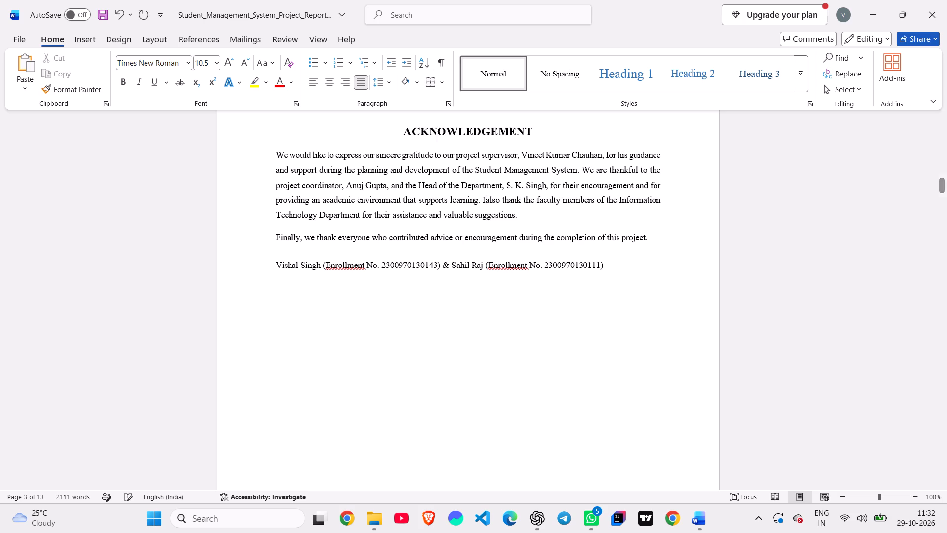
key("BackSpace")
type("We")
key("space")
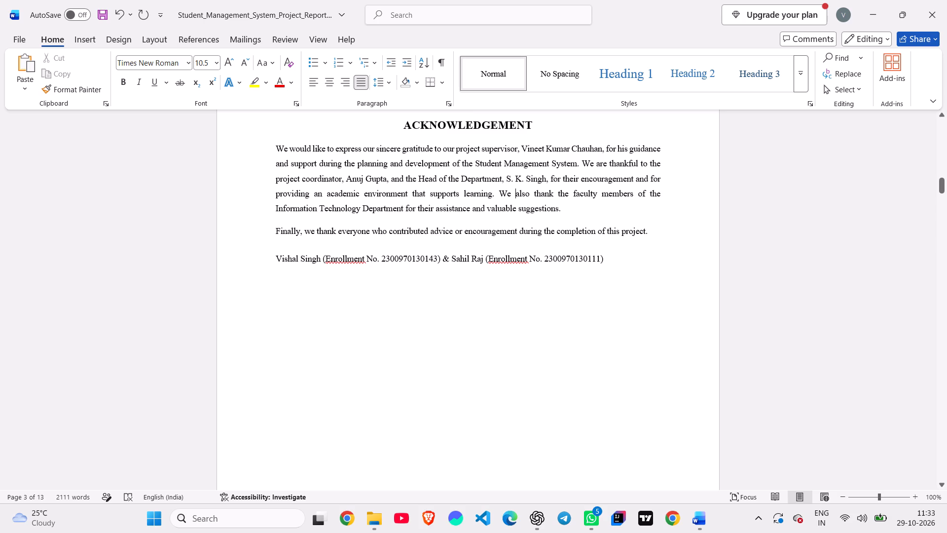
Review the Acknowledgement, Certificate and title pages to check the students' details and wording.
scroll(562, 200, "down", 1)
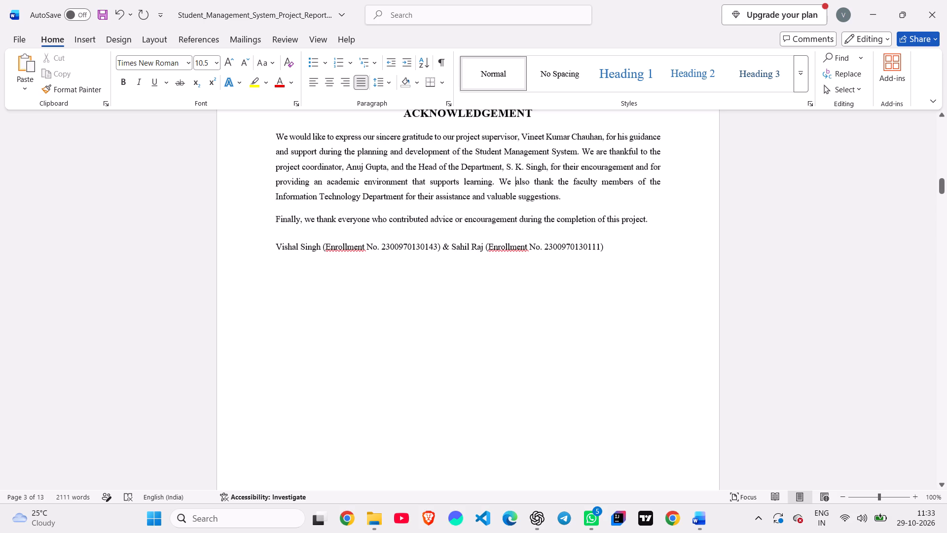
scroll(562, 200, "down", 2)
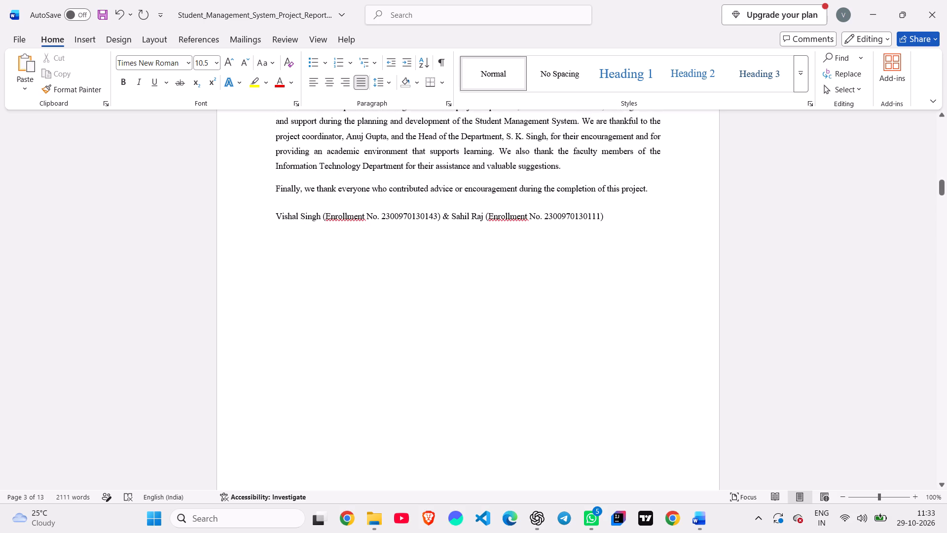
scroll(562, 200, "down", 1)
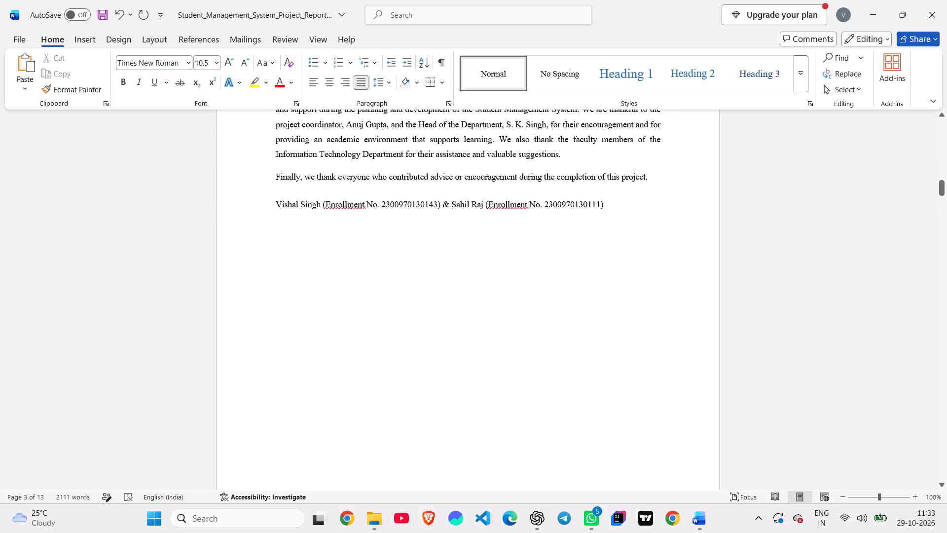
scroll(562, 200, "down", 1)
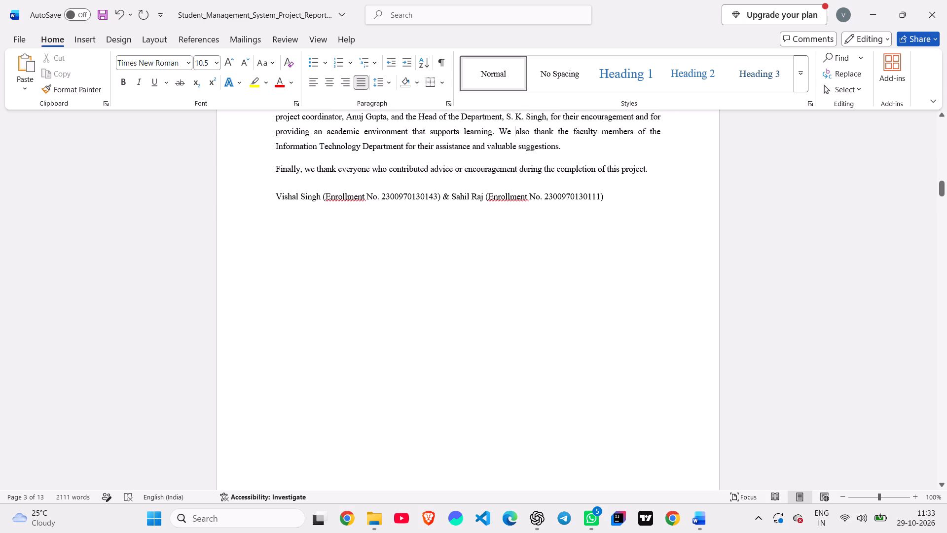
scroll(562, 200, "down", 4)
scroll(562, 200, "up", 12)
scroll(562, 200, "down", 1)
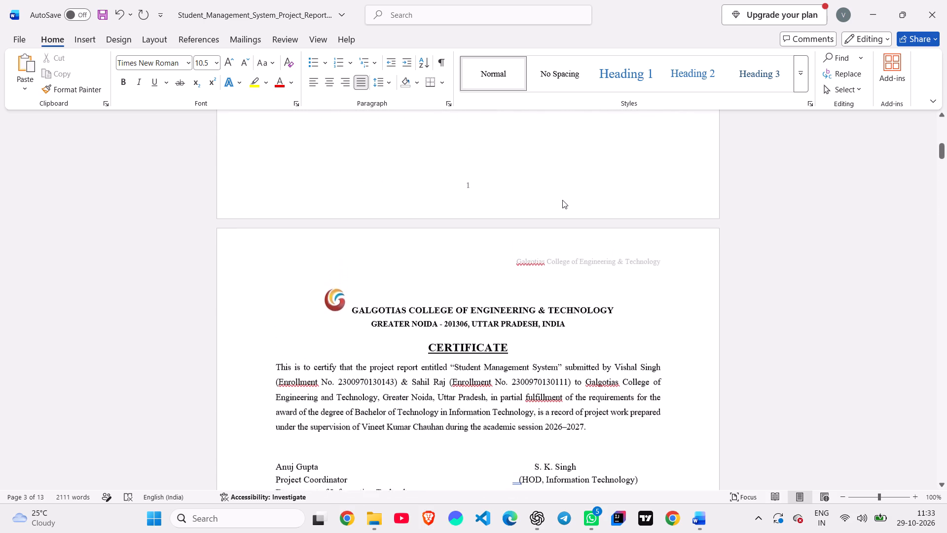
scroll(562, 200, "down", 1)
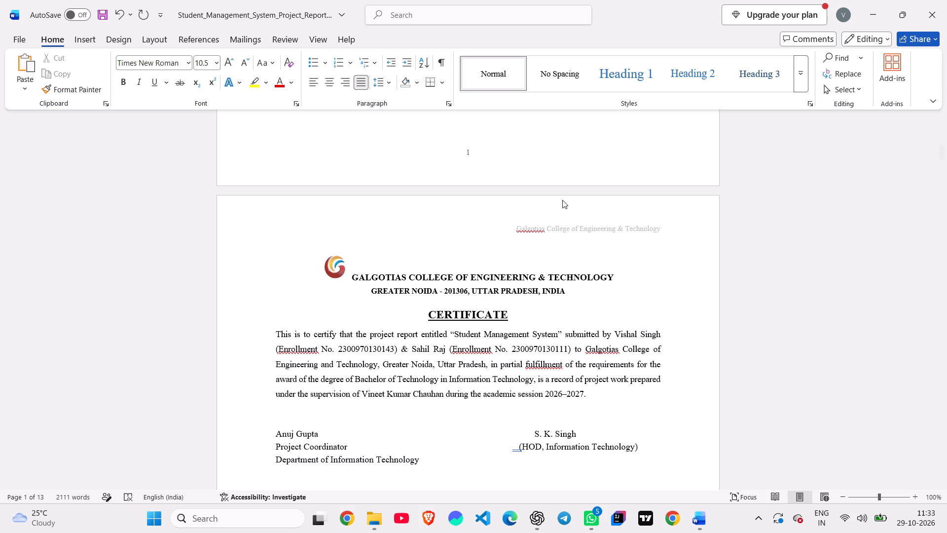
scroll(562, 200, "down", 1)
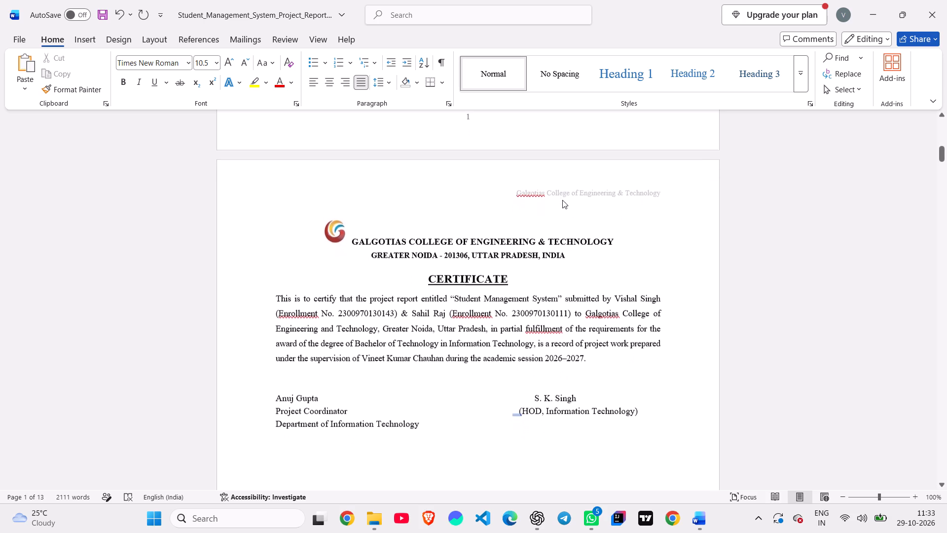
scroll(562, 200, "down", 1)
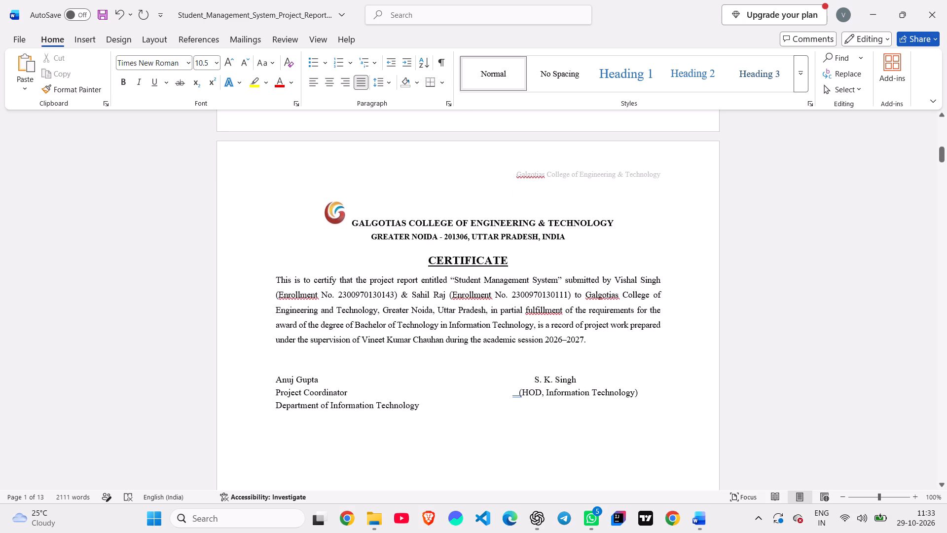
scroll(562, 200, "down", 1)
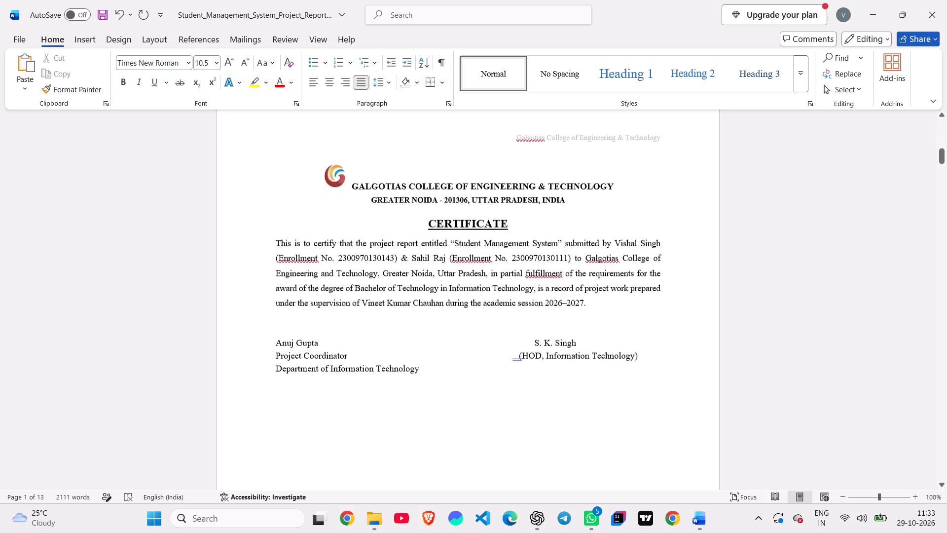
scroll(562, 200, "down", 3)
scroll(562, 200, "up", 1)
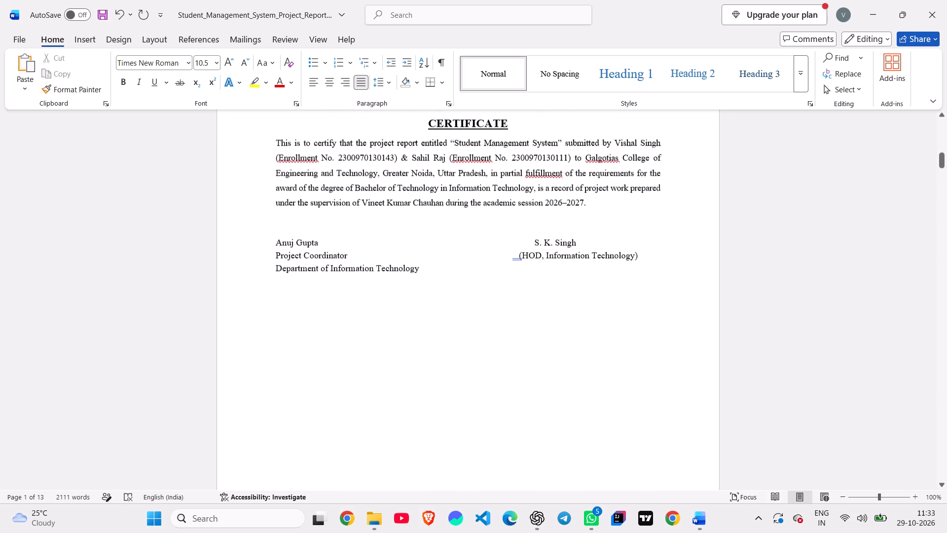
scroll(562, 200, "up", 6)
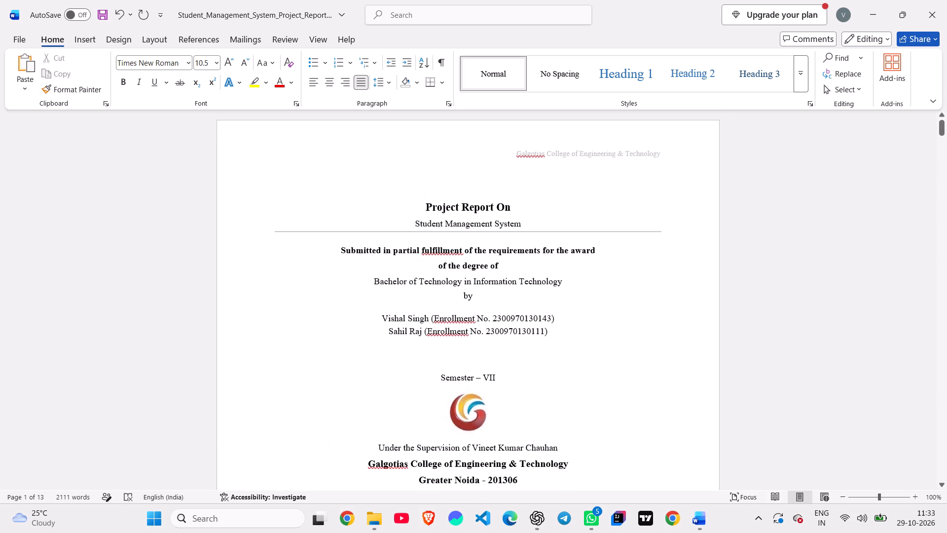
scroll(562, 200, "up", 1)
Look through the rest of the report, from the table of contents through the chapters to the References.
scroll(562, 200, "down", 6)
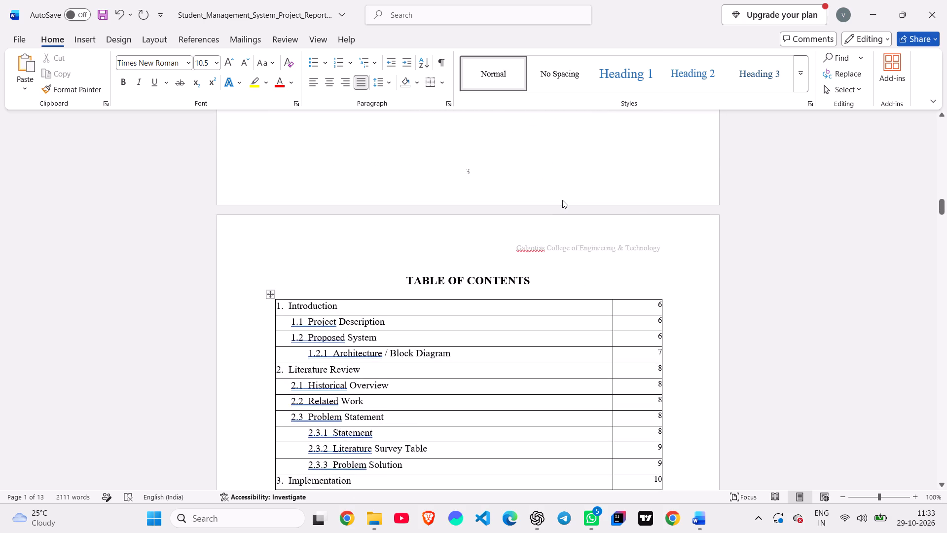
scroll(562, 200, "down", 1)
scroll(562, 200, "up", 2)
scroll(562, 200, "down", 1)
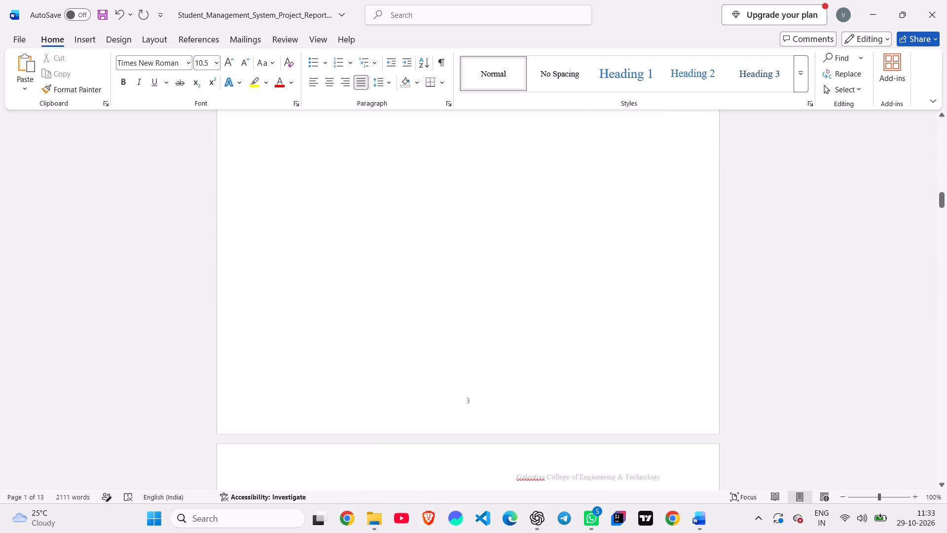
scroll(562, 200, "down", 3)
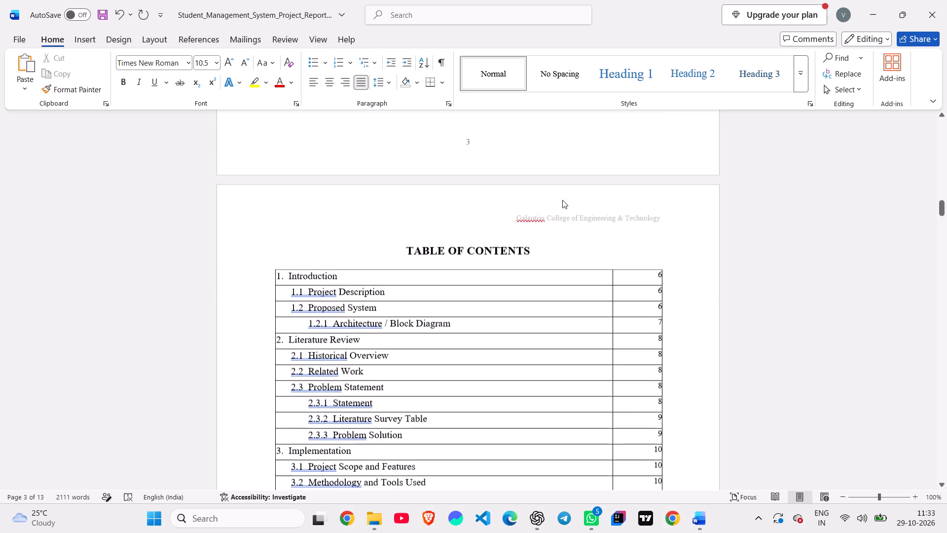
scroll(562, 200, "down", 4)
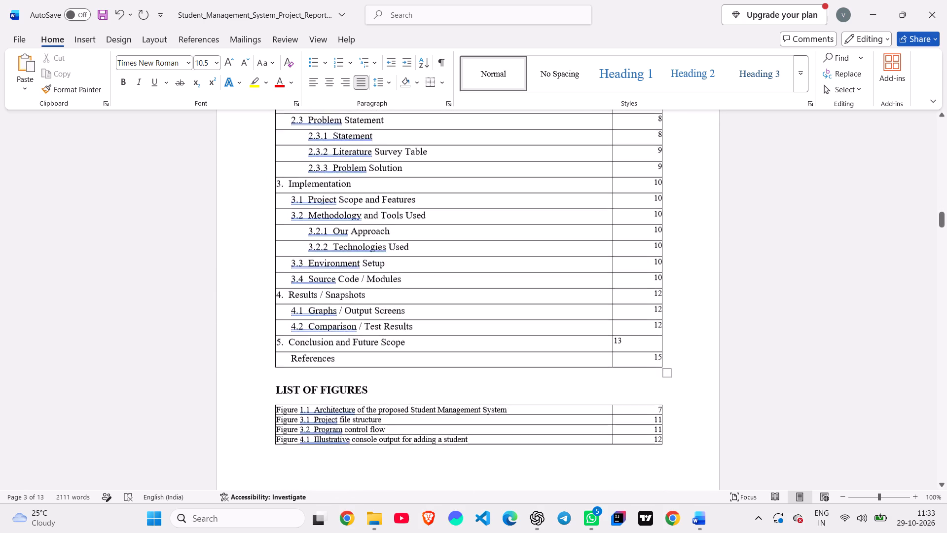
scroll(562, 200, "down", 7)
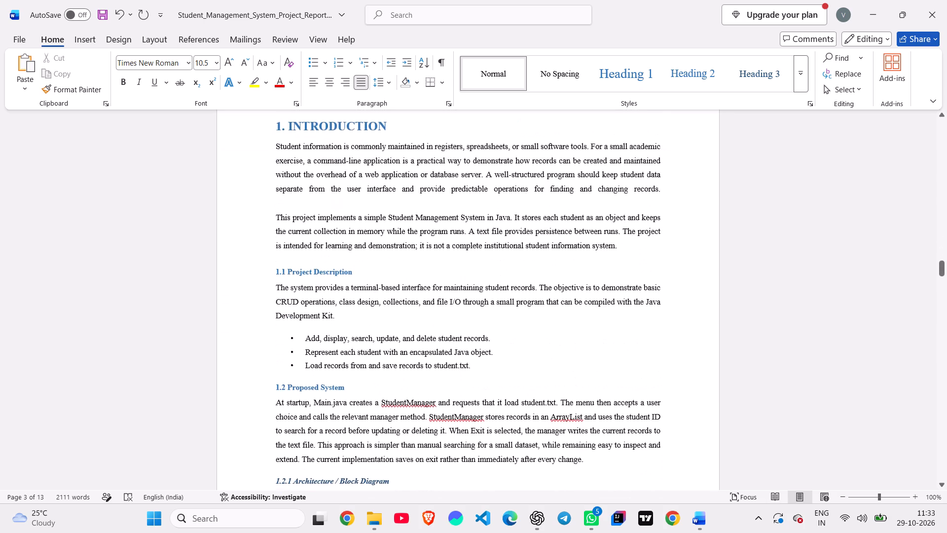
scroll(562, 200, "down", 1)
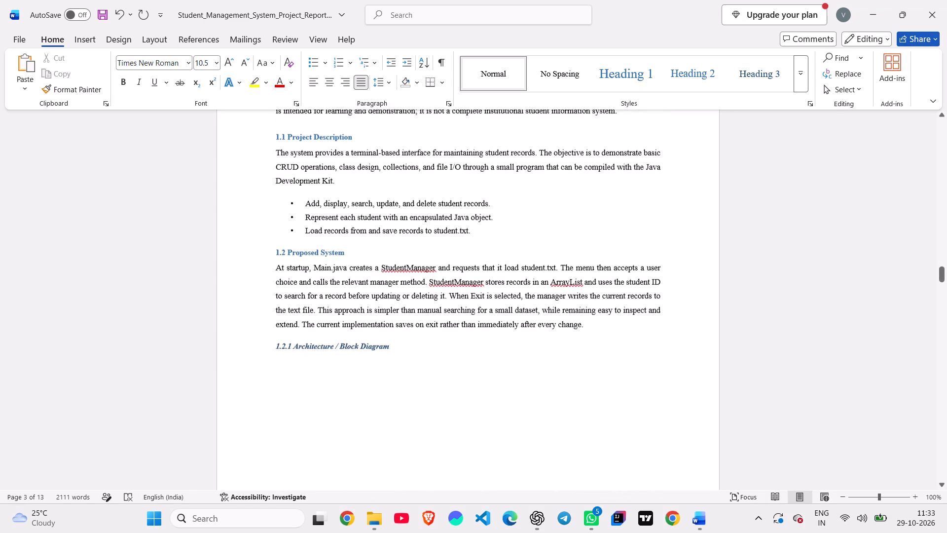
scroll(562, 200, "down", 4)
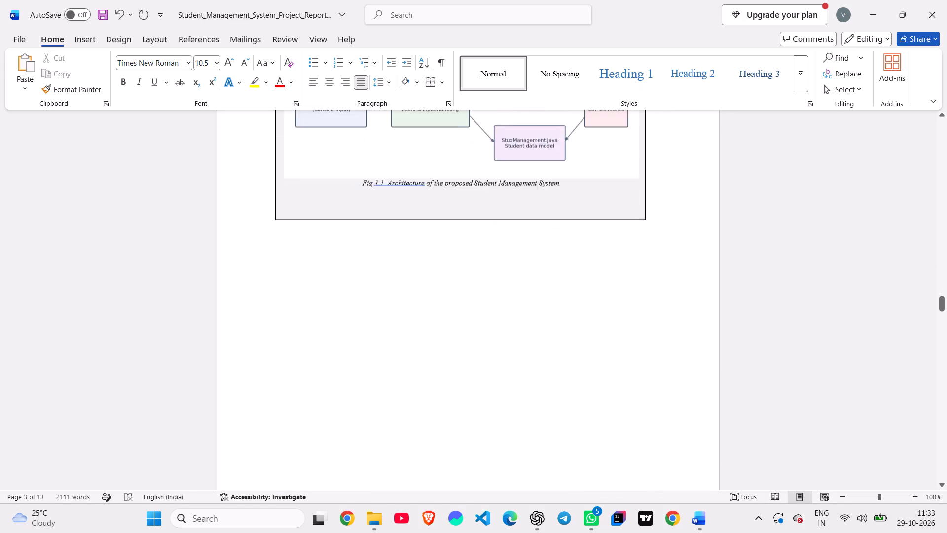
scroll(562, 200, "down", 7)
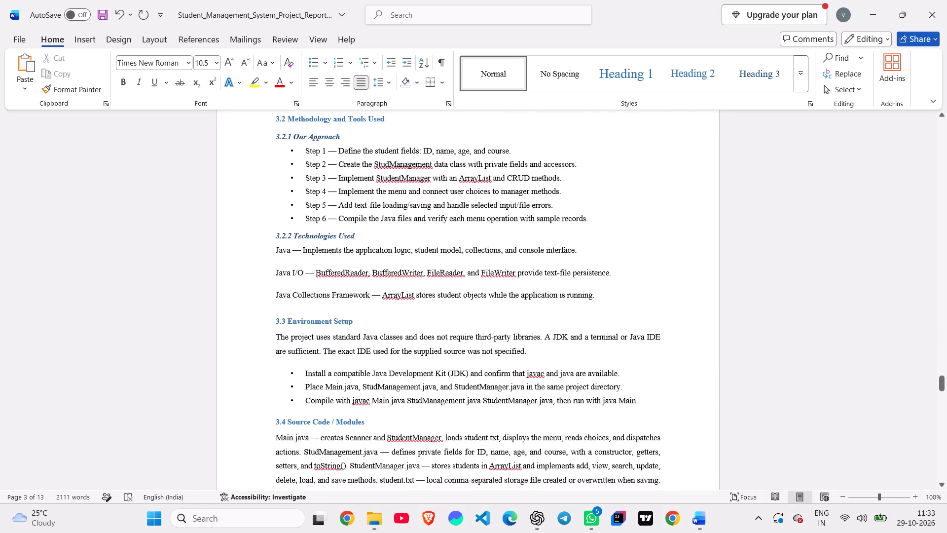
scroll(562, 200, "down", 8)
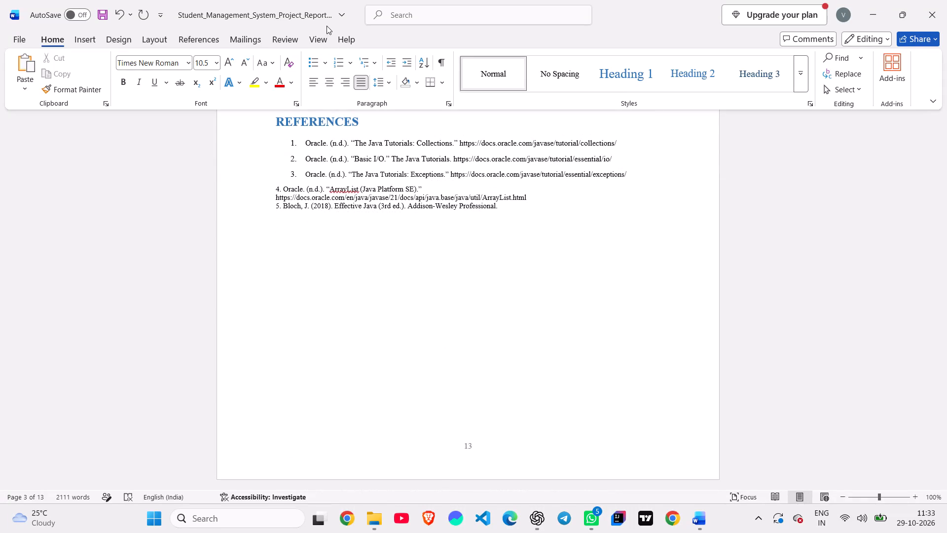
Save the edited project report under its existing file name.
key("ctrl+s")
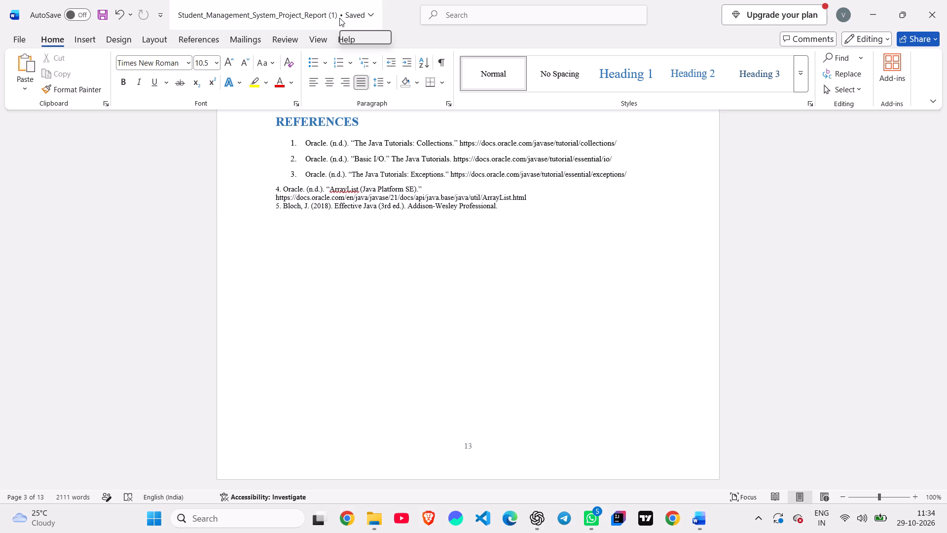
left_click(311, 12)
left_click(70, 189)
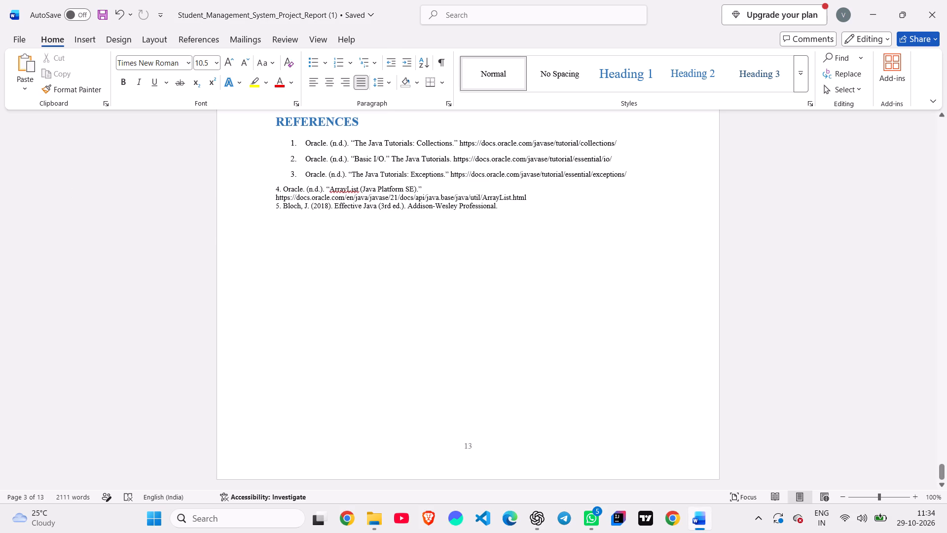
Save a copy of the report as a Word document named Student_Management_System_Mini_Project_Report in the Documents folder.
left_click(23, 38)
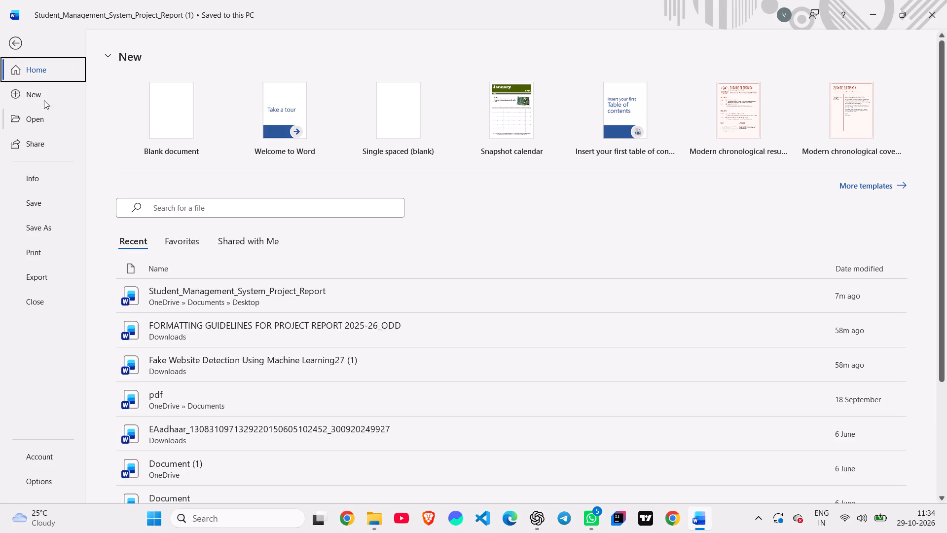
left_click(47, 224)
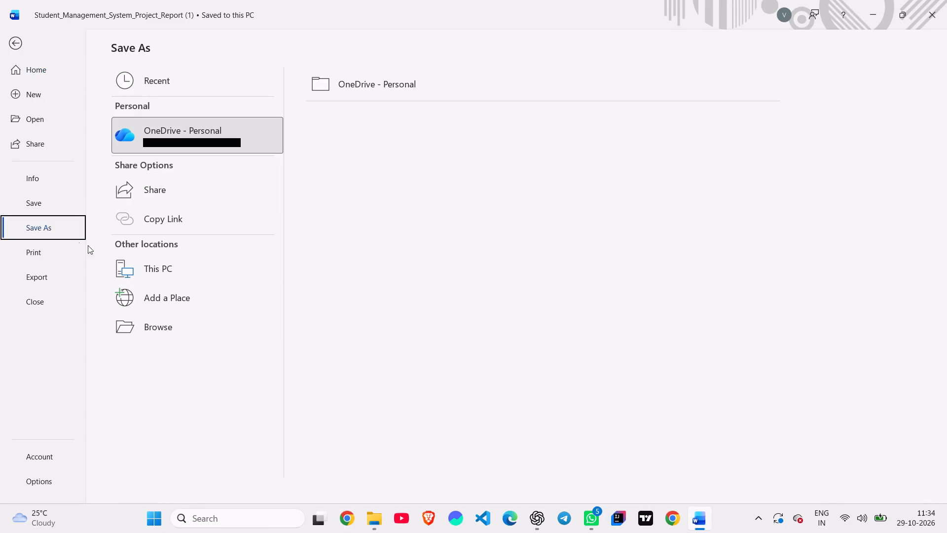
left_click(135, 266)
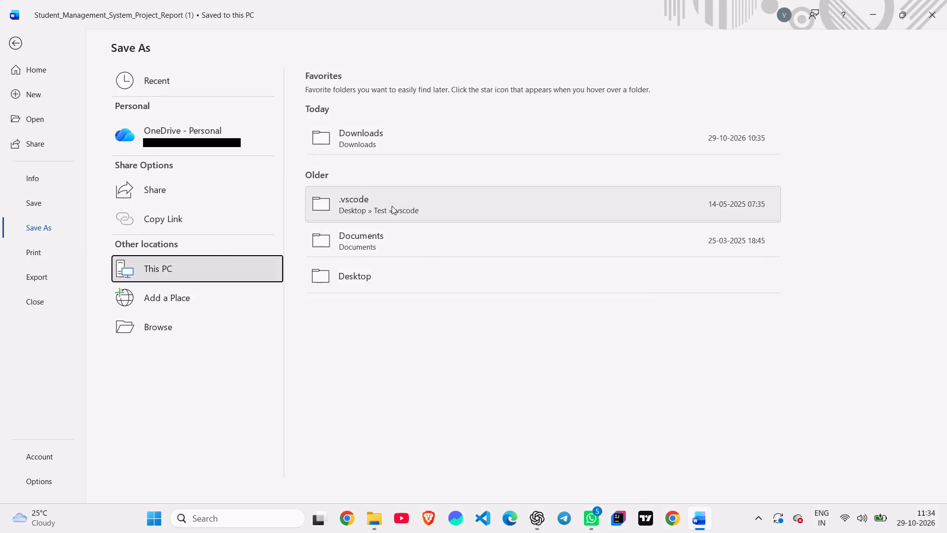
left_click(443, 243)
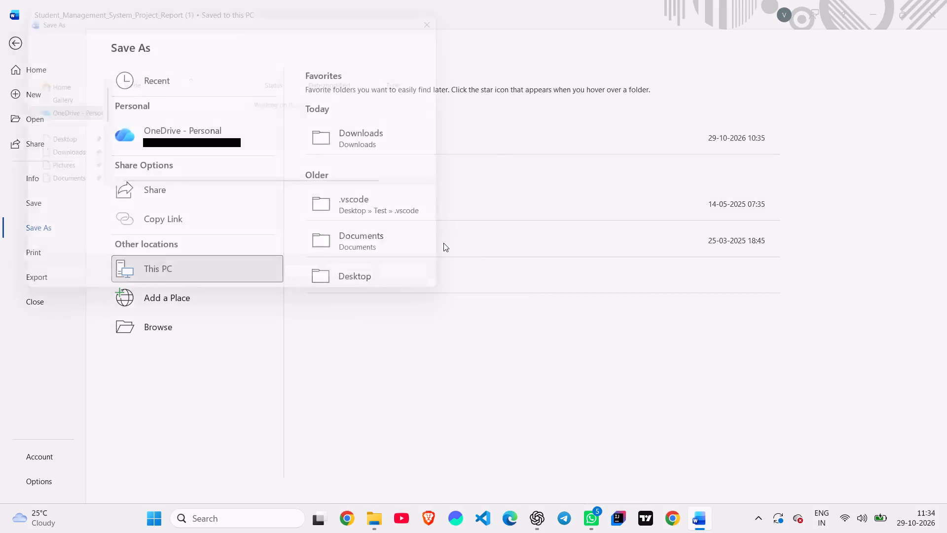
left_click(371, 202)
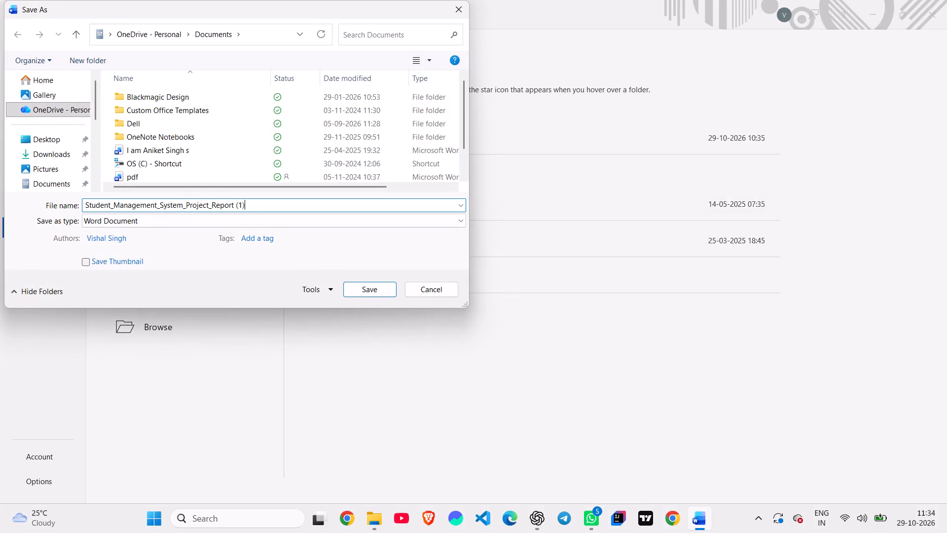
key("BackSpace")
key("BackSpace")
key("BackSpace")
left_click(187, 203)
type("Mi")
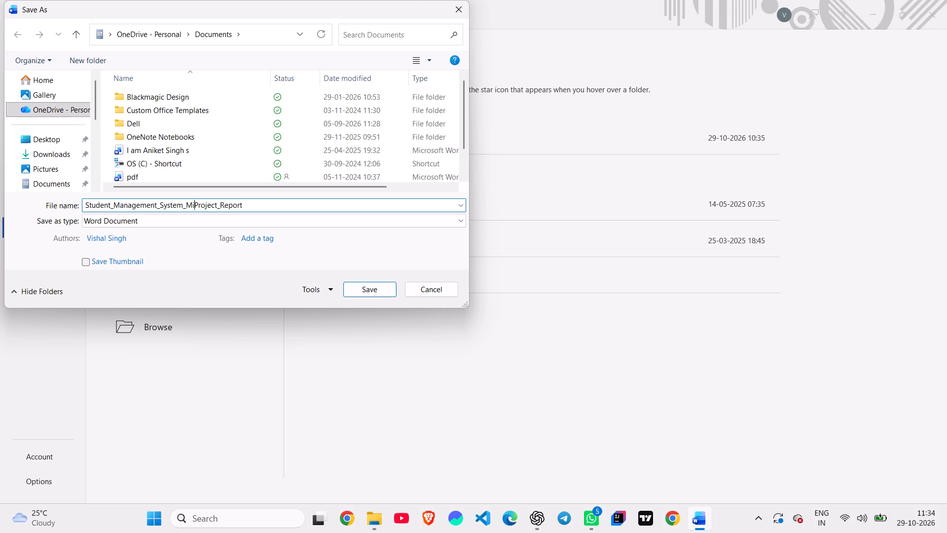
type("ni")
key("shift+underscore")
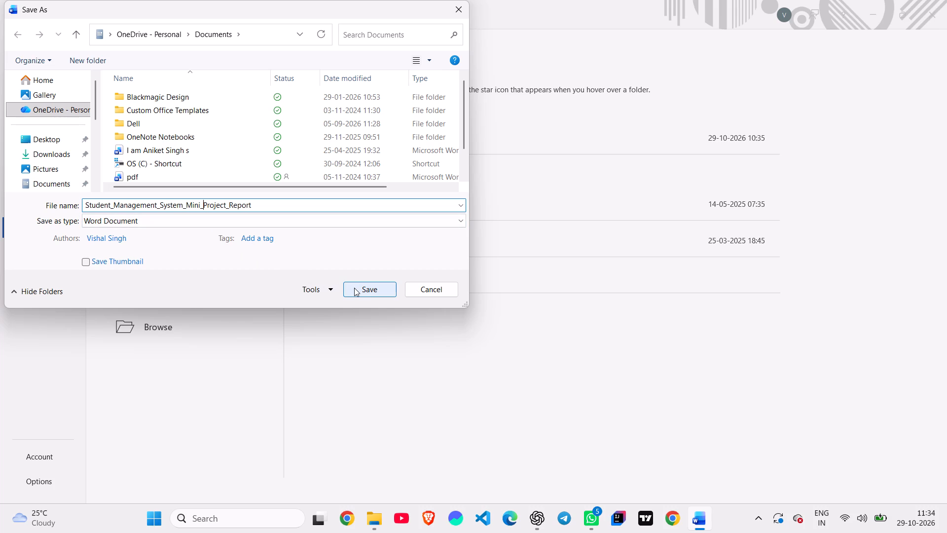
left_click(354, 288)
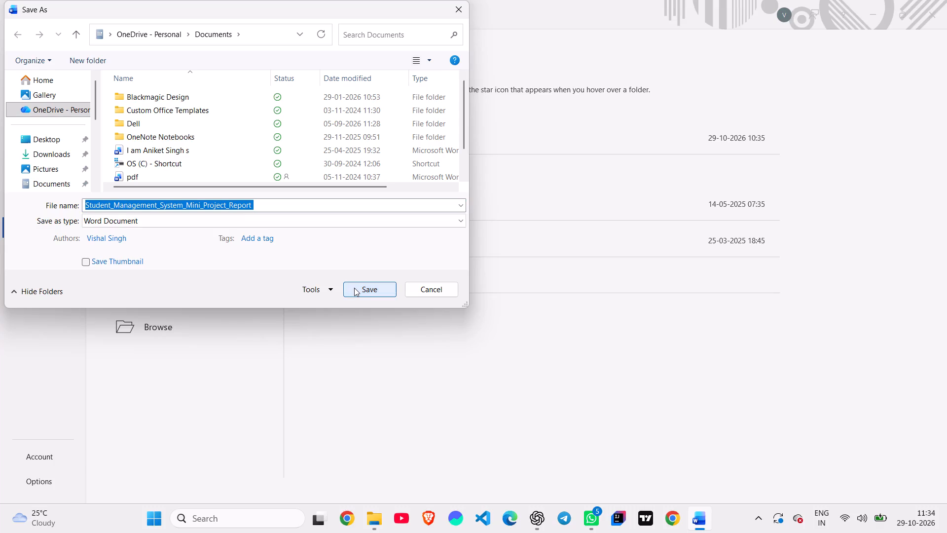
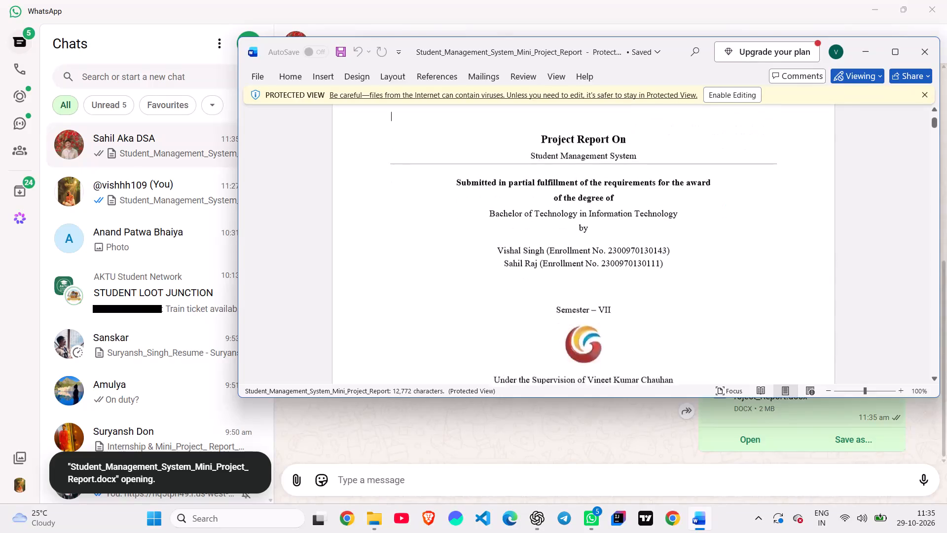
Look through the shared copy of the report, from the title page and Certificate through the chapters to the References.
scroll(719, 268, "up", 2)
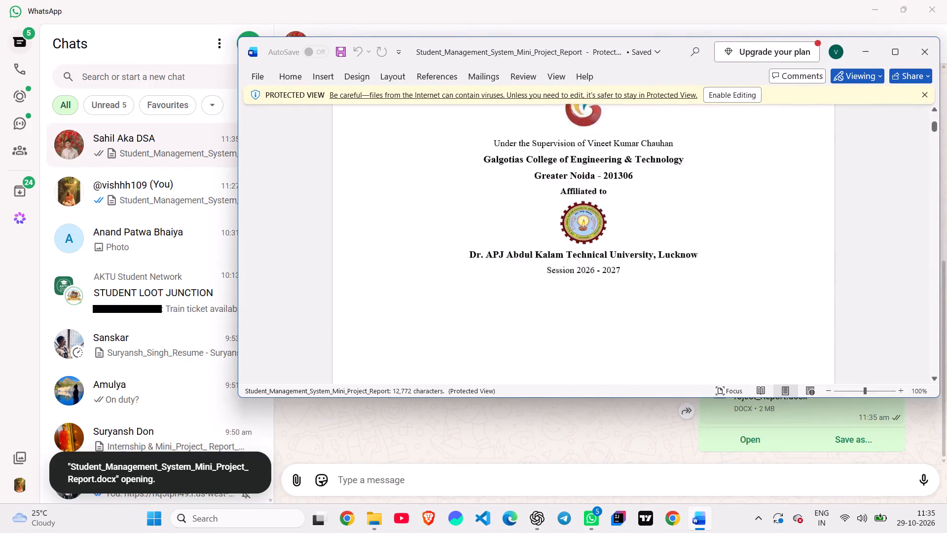
scroll(719, 268, "up", 3)
scroll(719, 268, "down", 6)
scroll(719, 268, "up", 1)
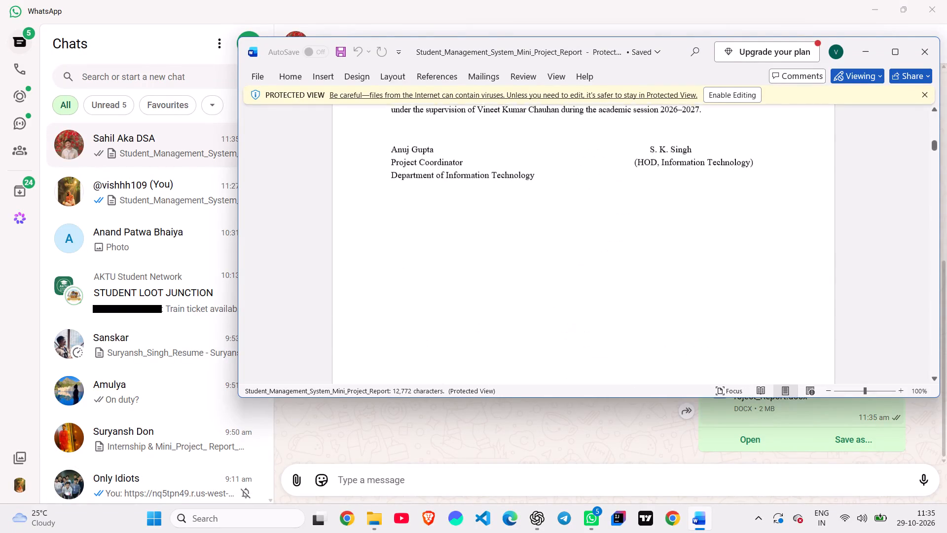
scroll(719, 268, "up", 1)
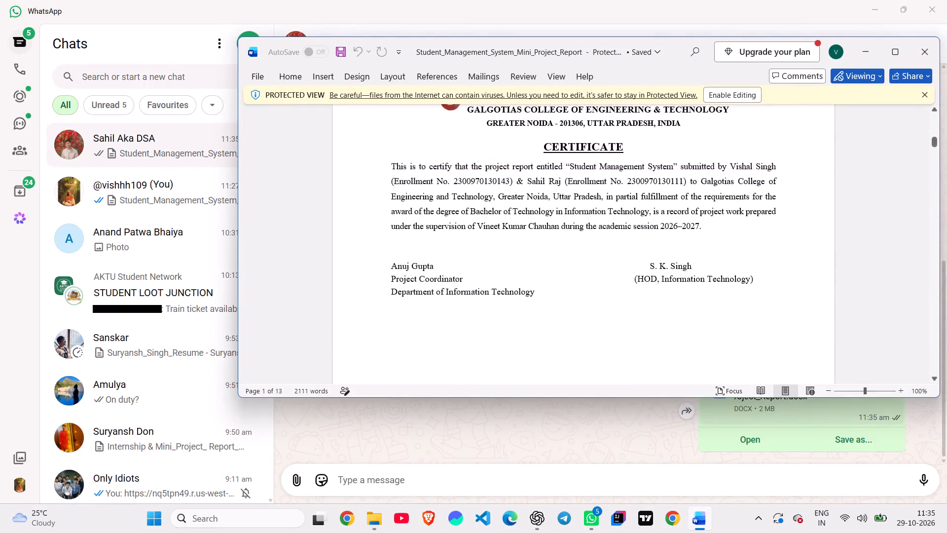
scroll(719, 268, "down", 13)
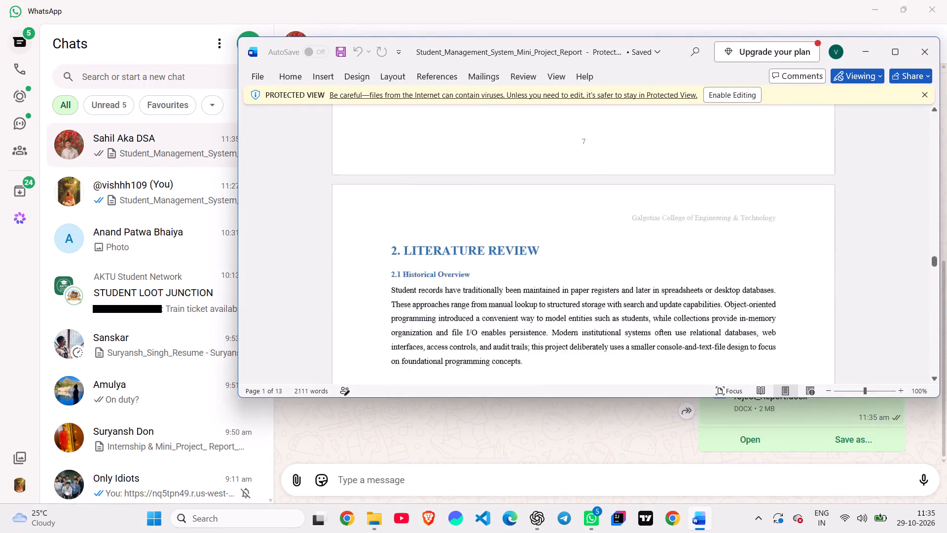
scroll(719, 268, "down", 13)
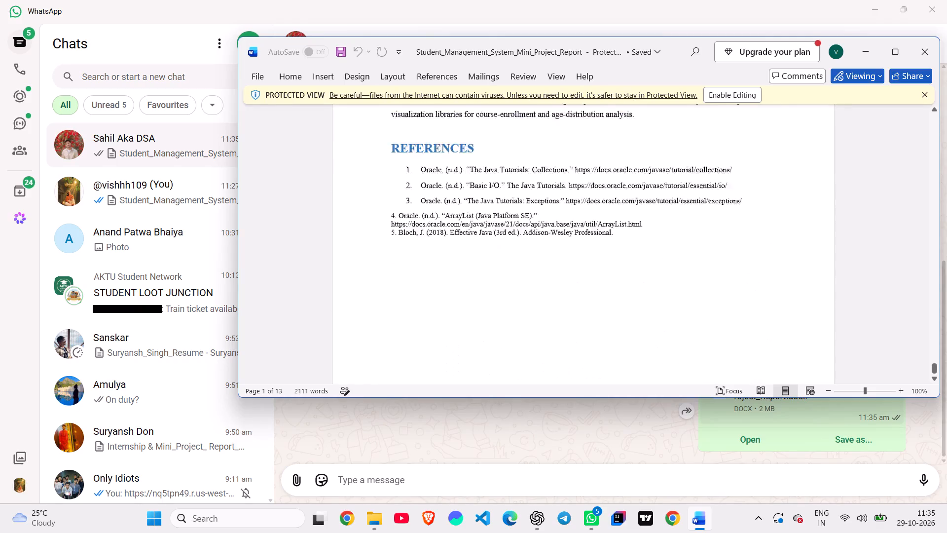
scroll(719, 268, "down", 12)
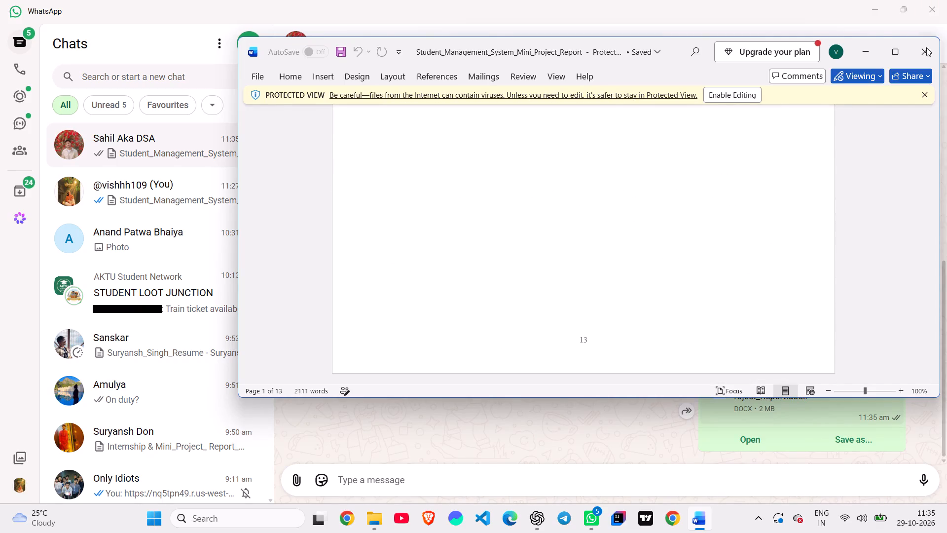
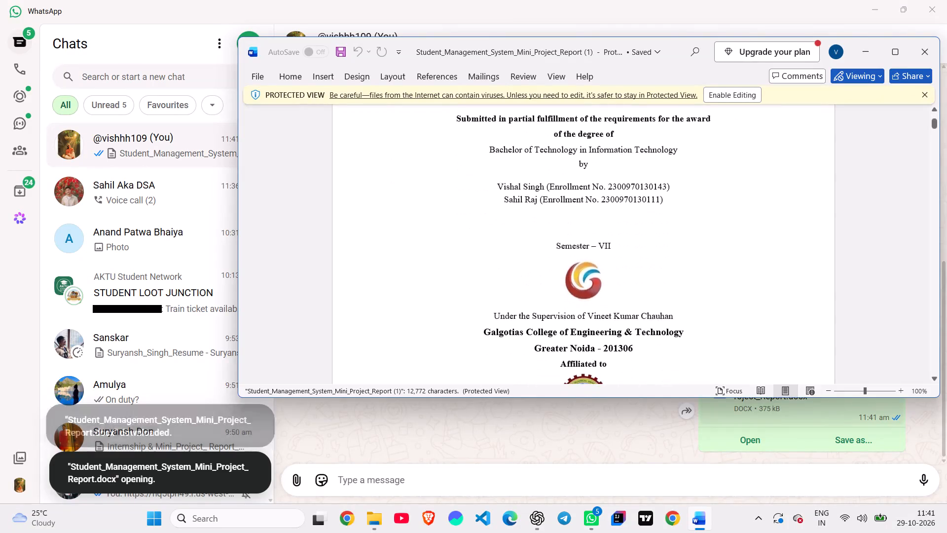
Look through the shared copy of the project report, from the title page and Certificate through the chapters to the References.
scroll(749, 288, "right", 1)
scroll(749, 288, "down", 2)
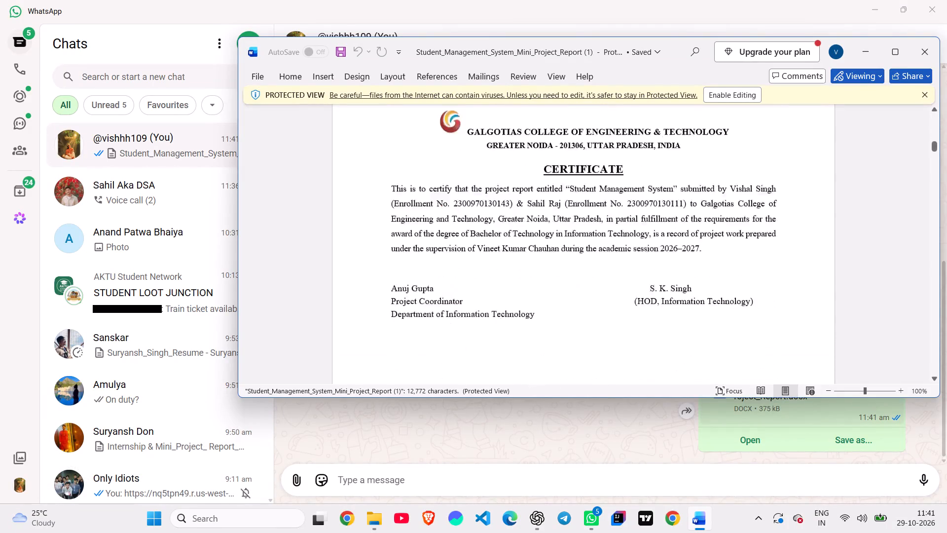
scroll(749, 288, "down", 11)
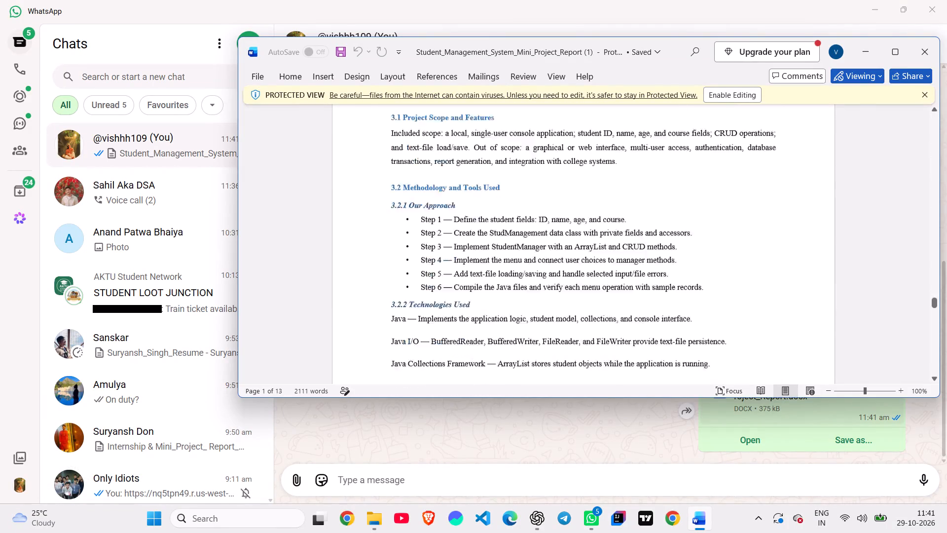
scroll(749, 288, "down", 9)
scroll(749, 331, "up", 2)
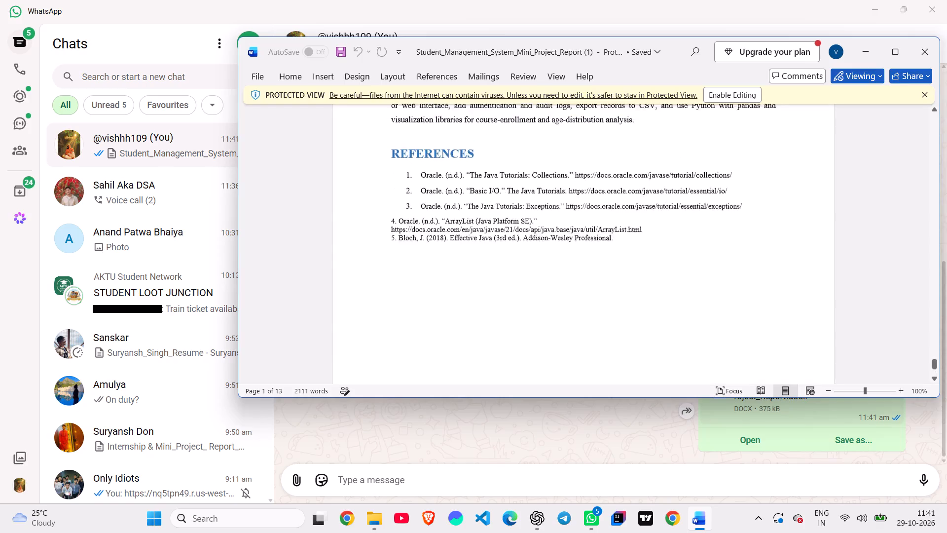
scroll(749, 331, "up", 3)
scroll(749, 331, "down", 2)
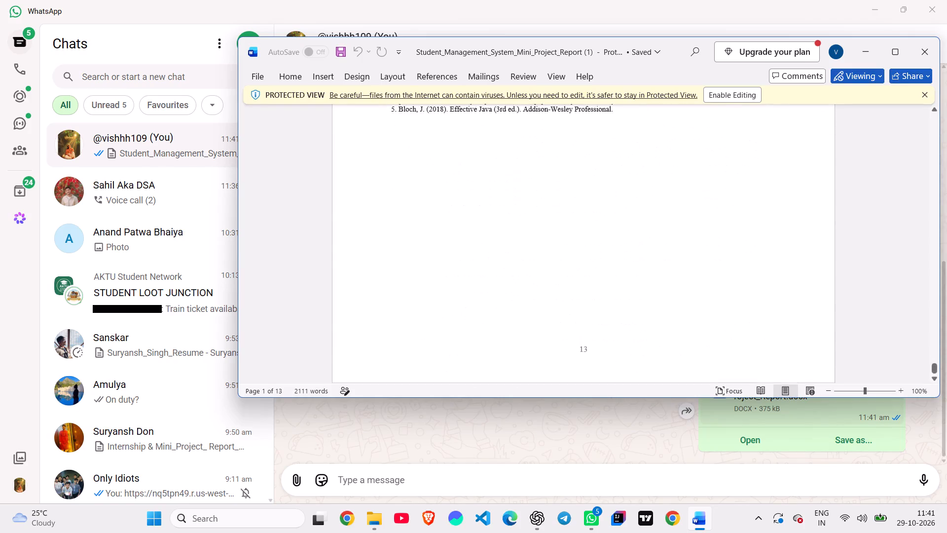